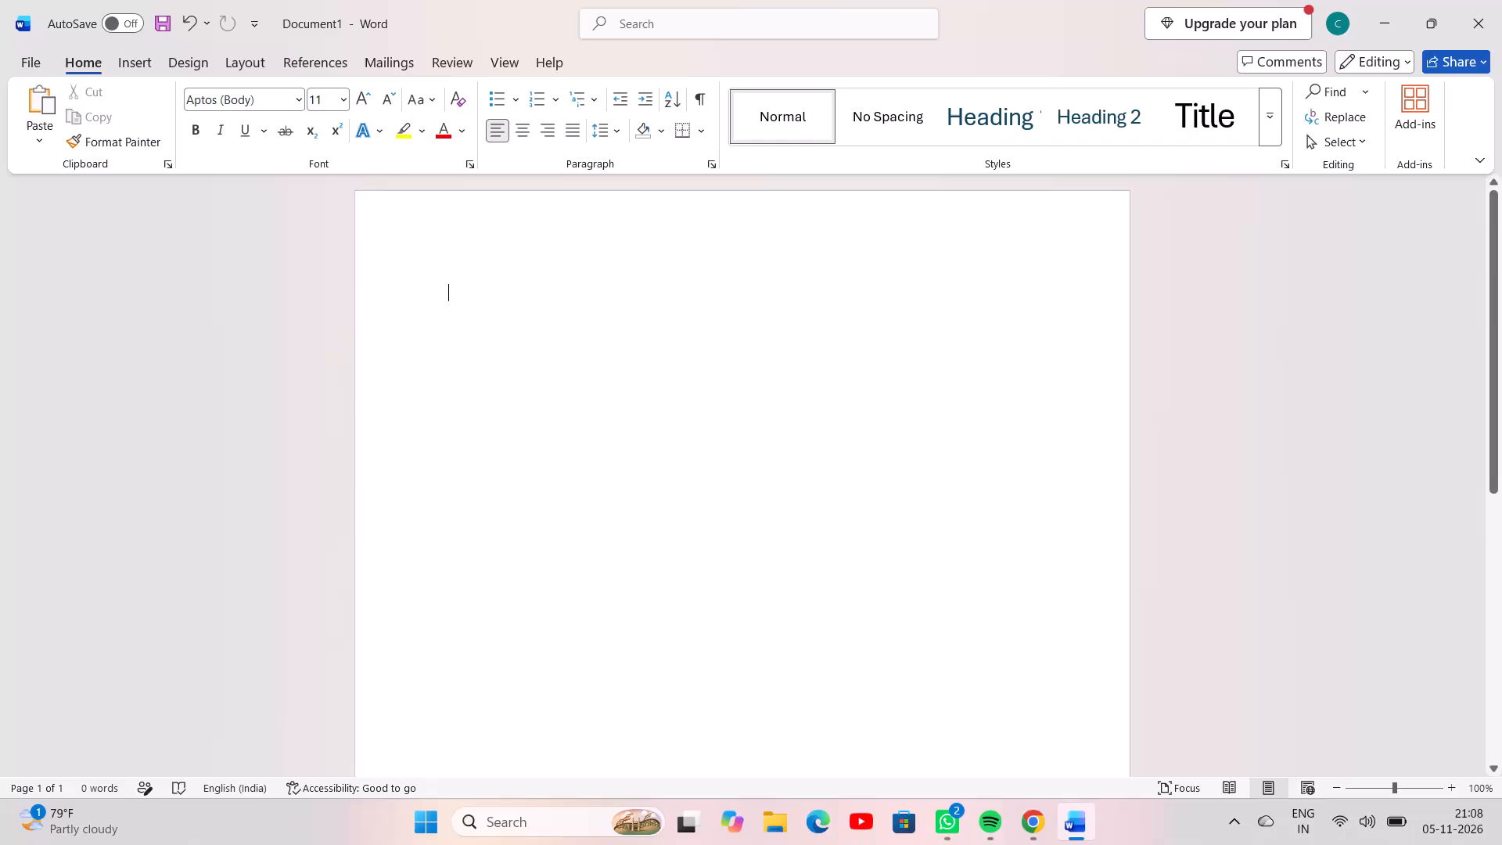
Paste the copied project title text and break the quoted study title onto its own line below "TITLE OF THE PROJECT".
key("ctrl+v")
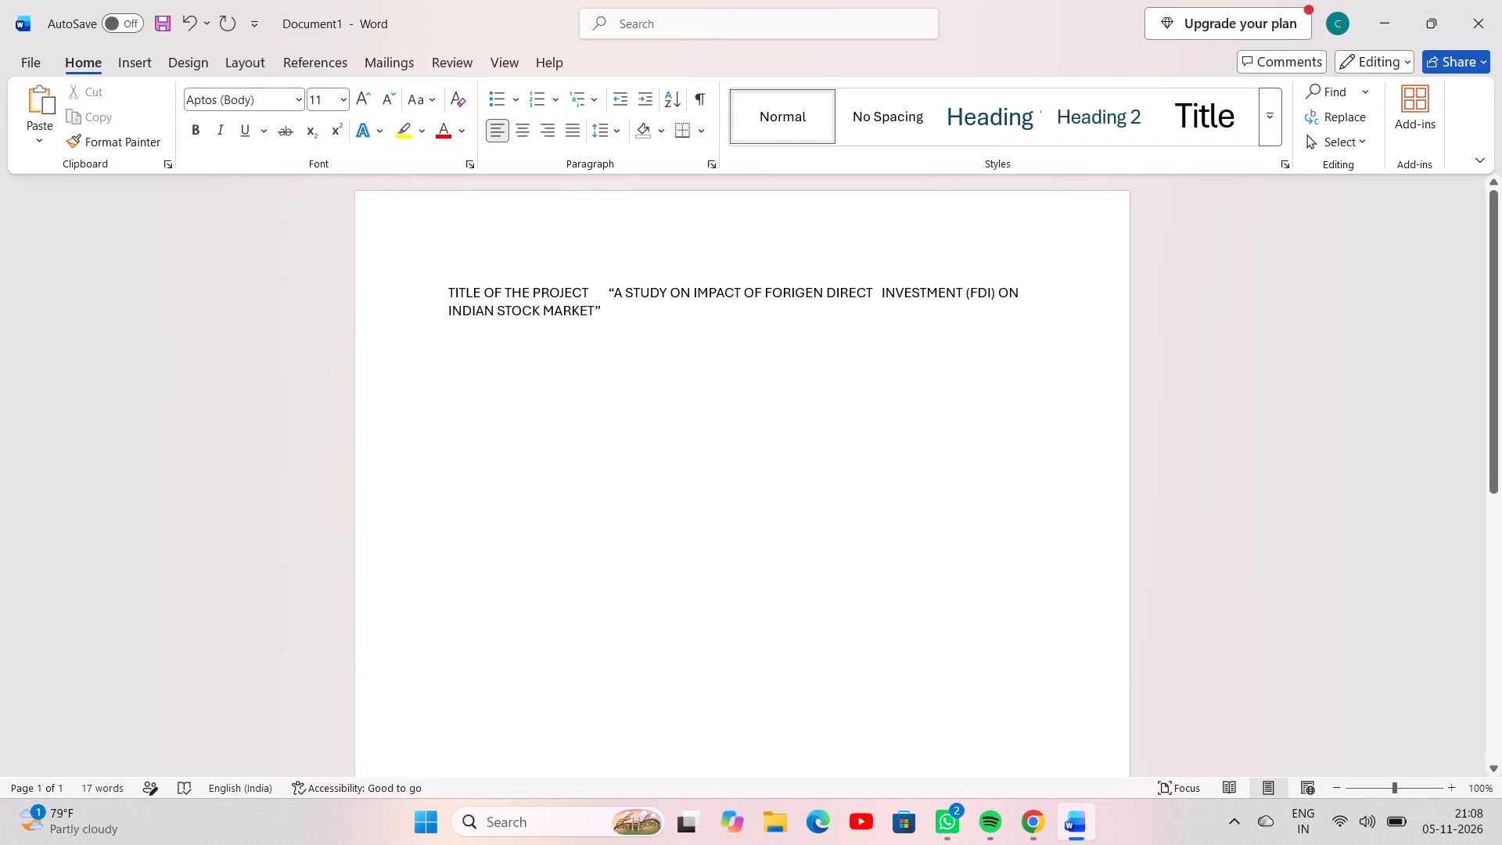
left_click(600, 286)
key("Return")
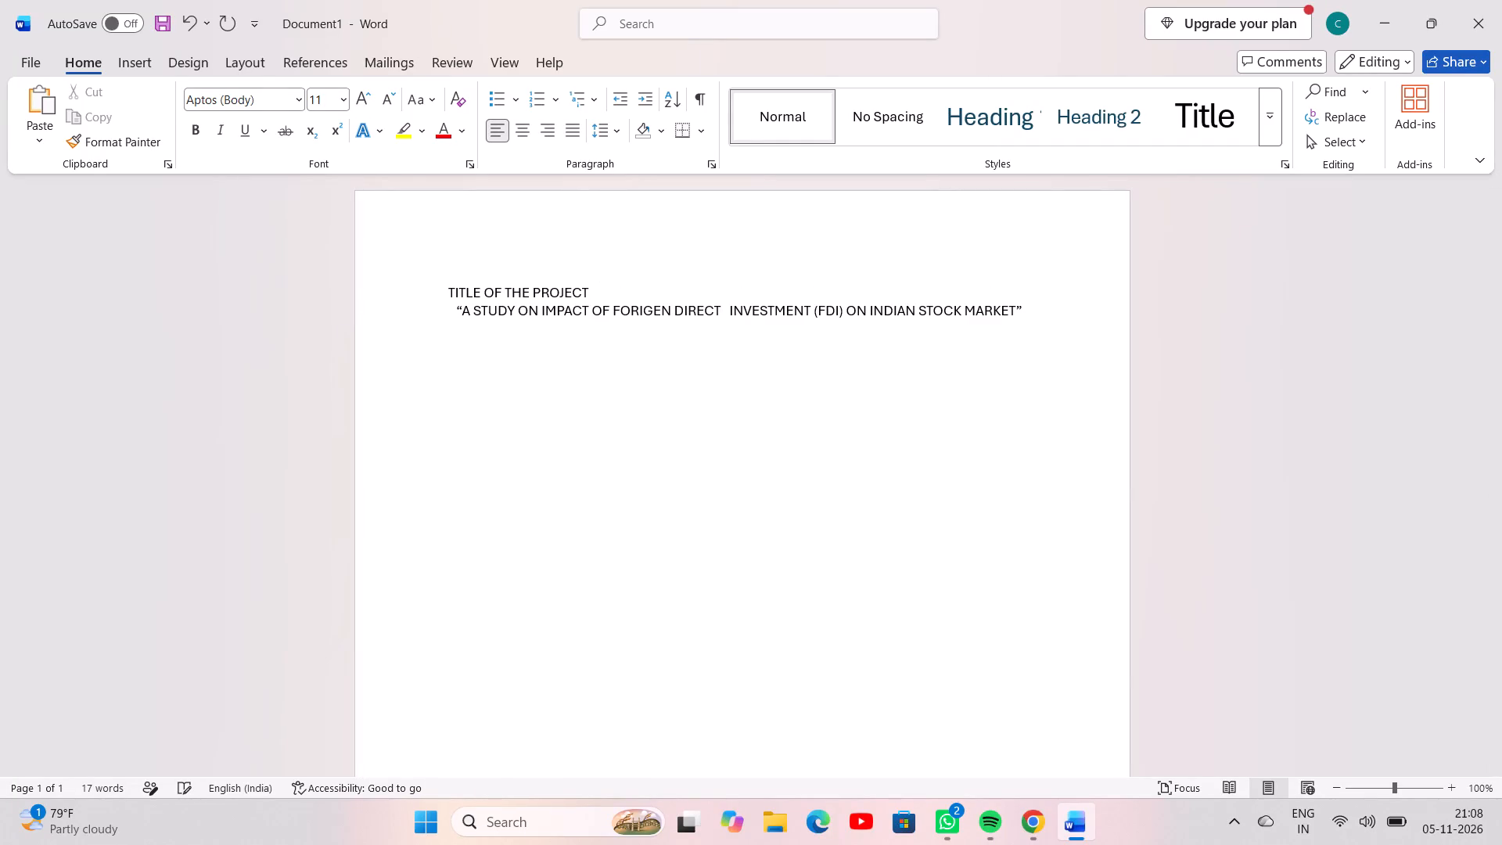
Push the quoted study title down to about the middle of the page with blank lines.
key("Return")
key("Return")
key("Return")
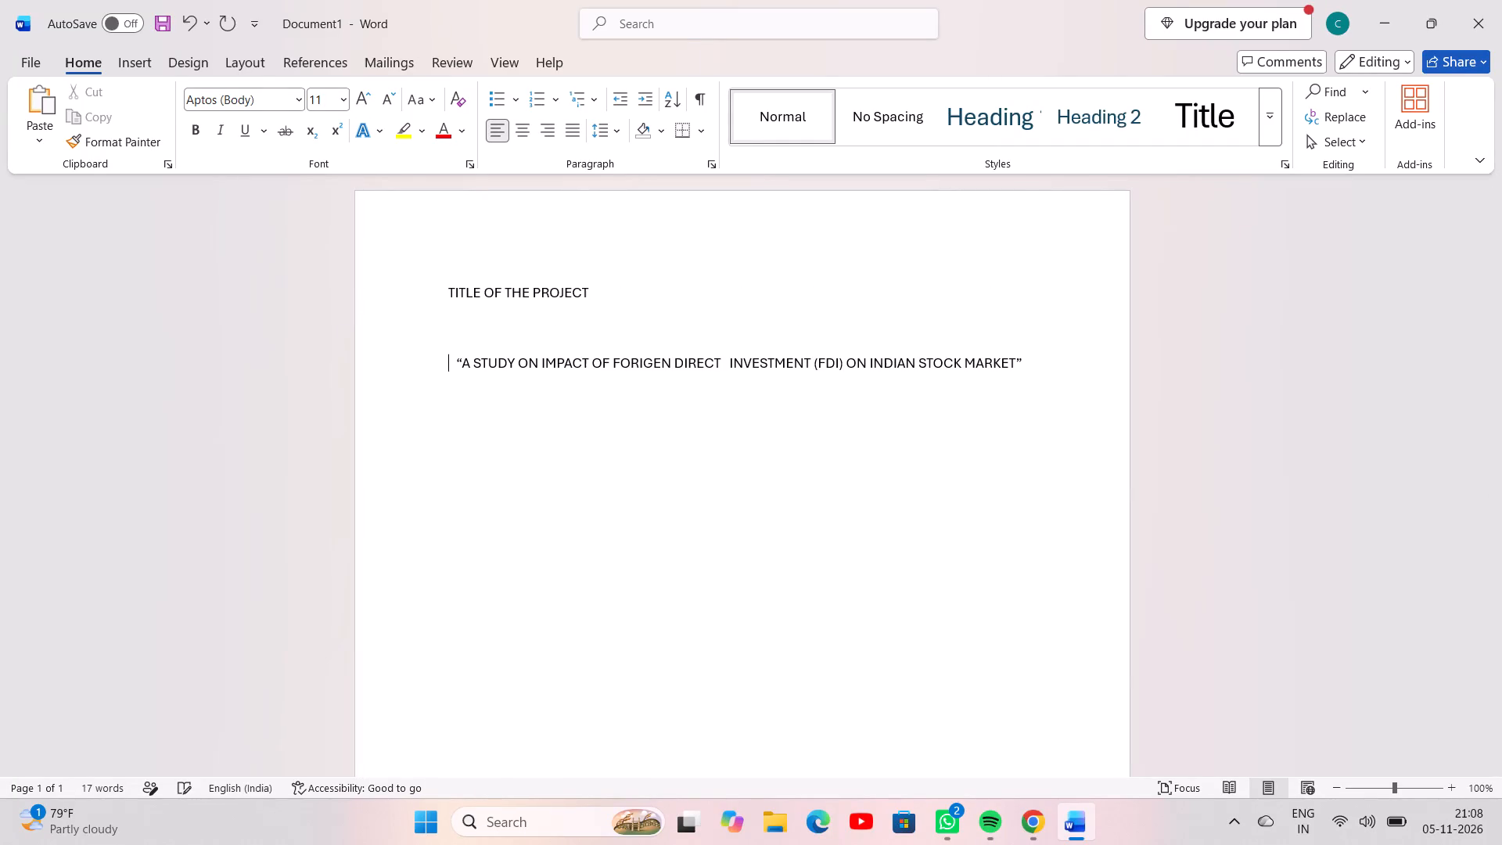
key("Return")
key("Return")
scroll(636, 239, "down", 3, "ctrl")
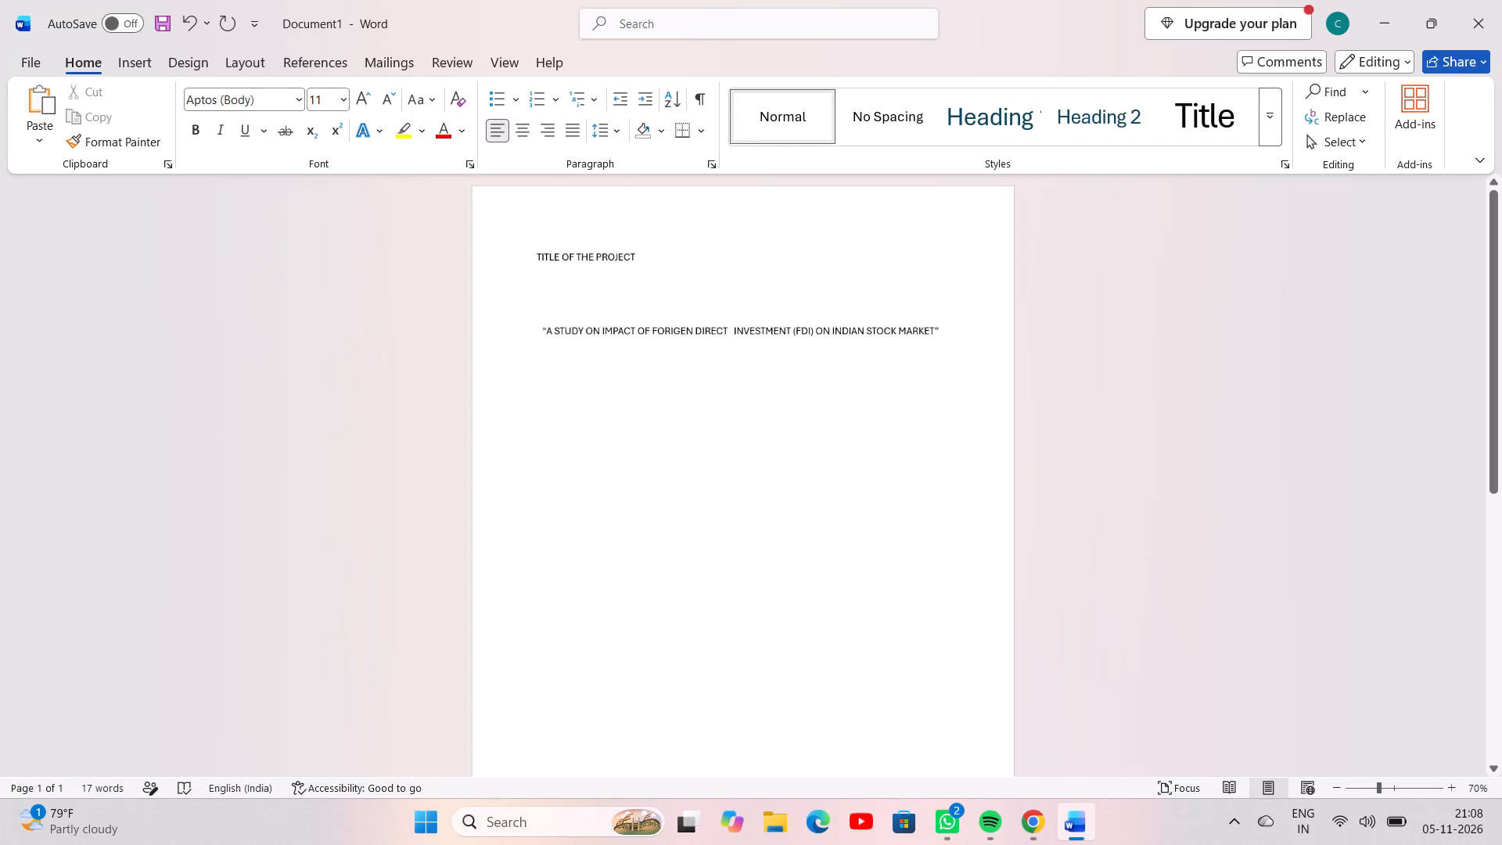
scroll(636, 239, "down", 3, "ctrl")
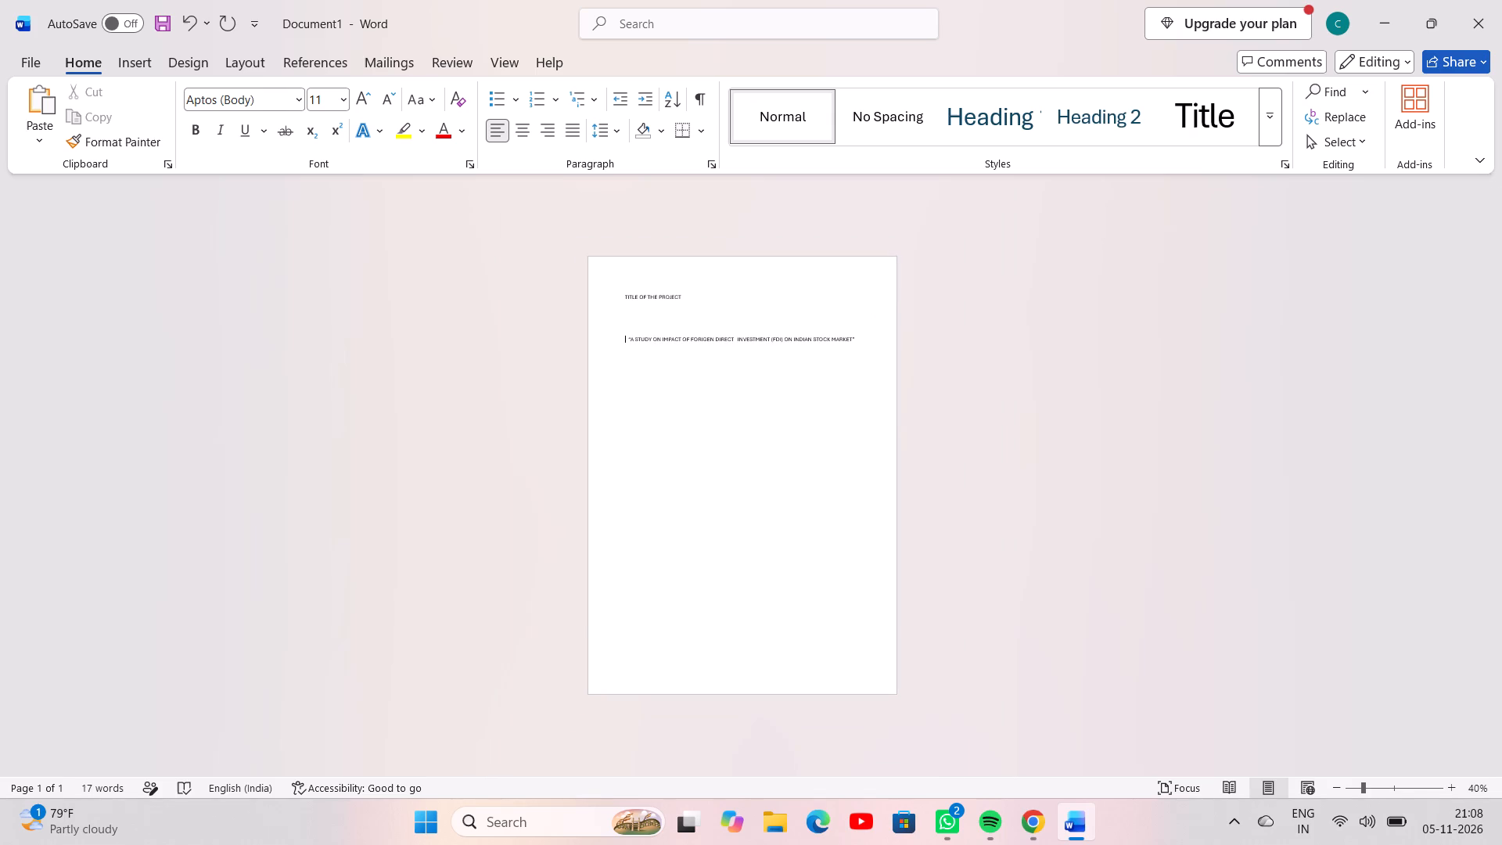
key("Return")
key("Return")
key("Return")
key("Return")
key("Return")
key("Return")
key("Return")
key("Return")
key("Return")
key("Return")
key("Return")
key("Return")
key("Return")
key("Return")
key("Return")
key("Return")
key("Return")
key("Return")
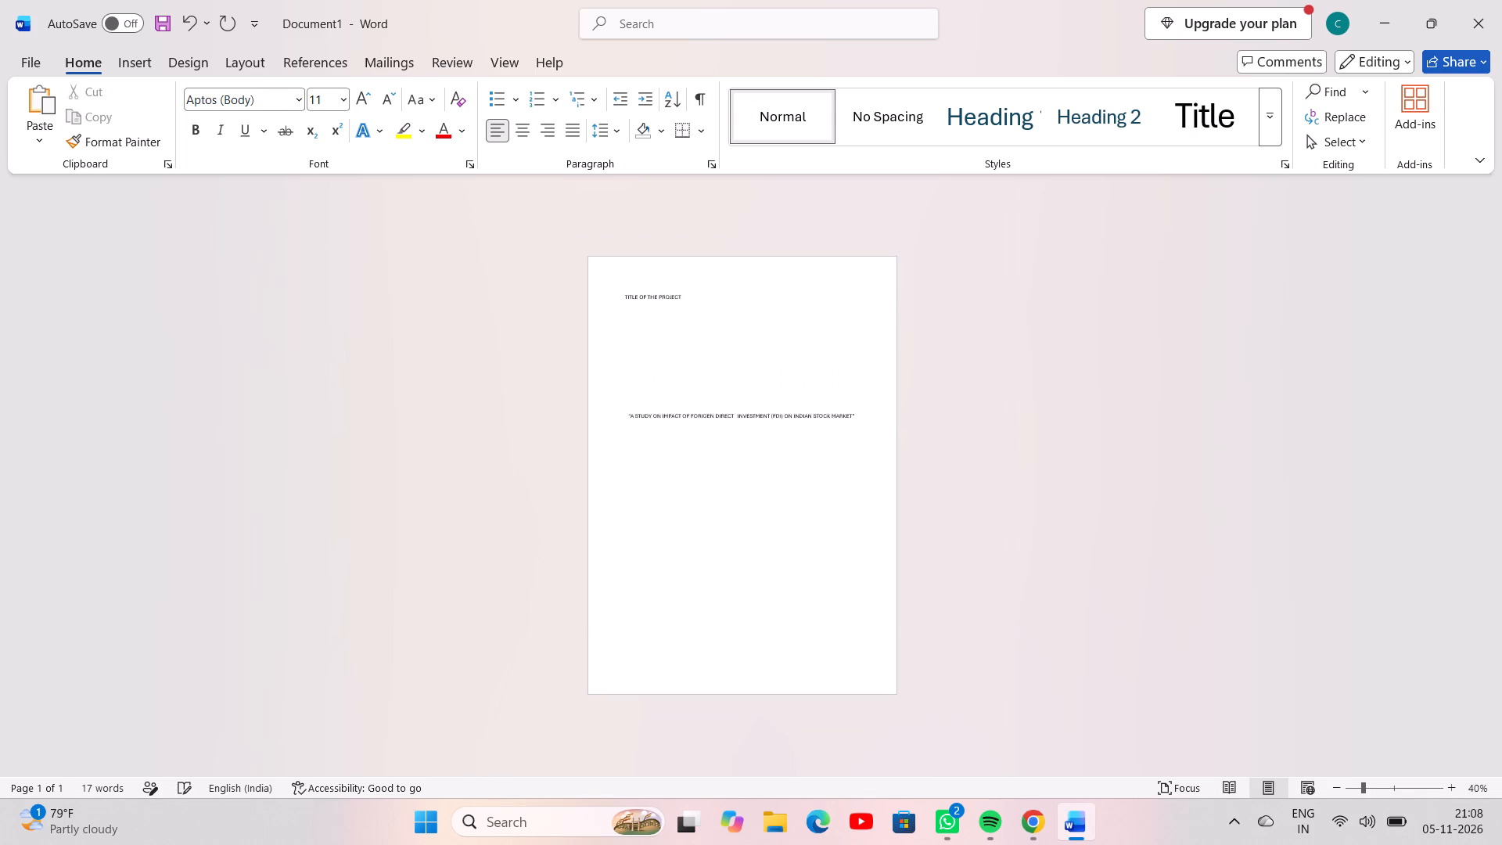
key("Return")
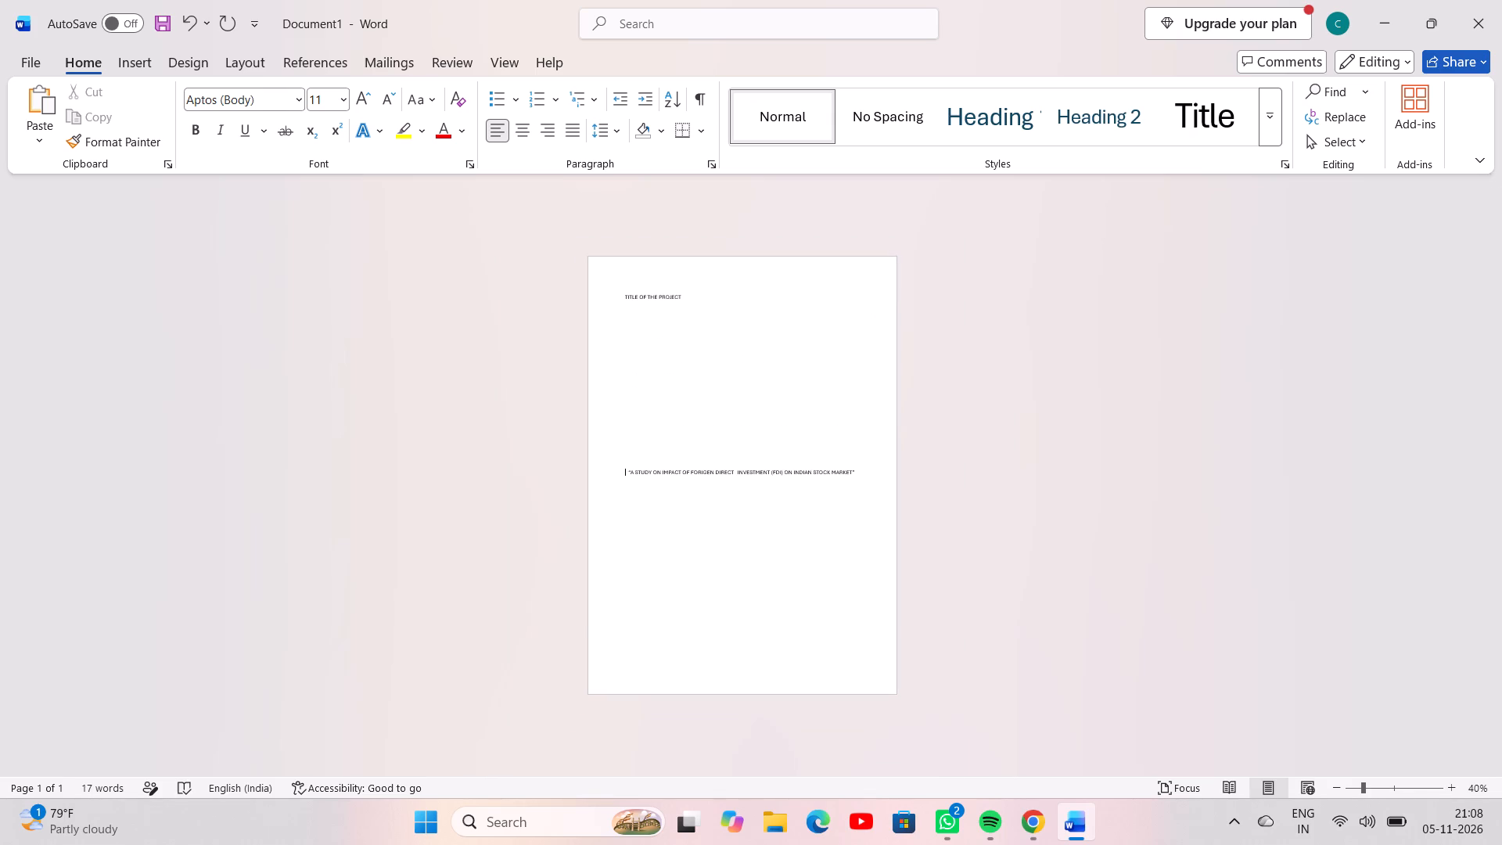
Centre the "TITLE OF THE PROJECT" heading horizontally.
left_click_drag(623, 297, 692, 297)
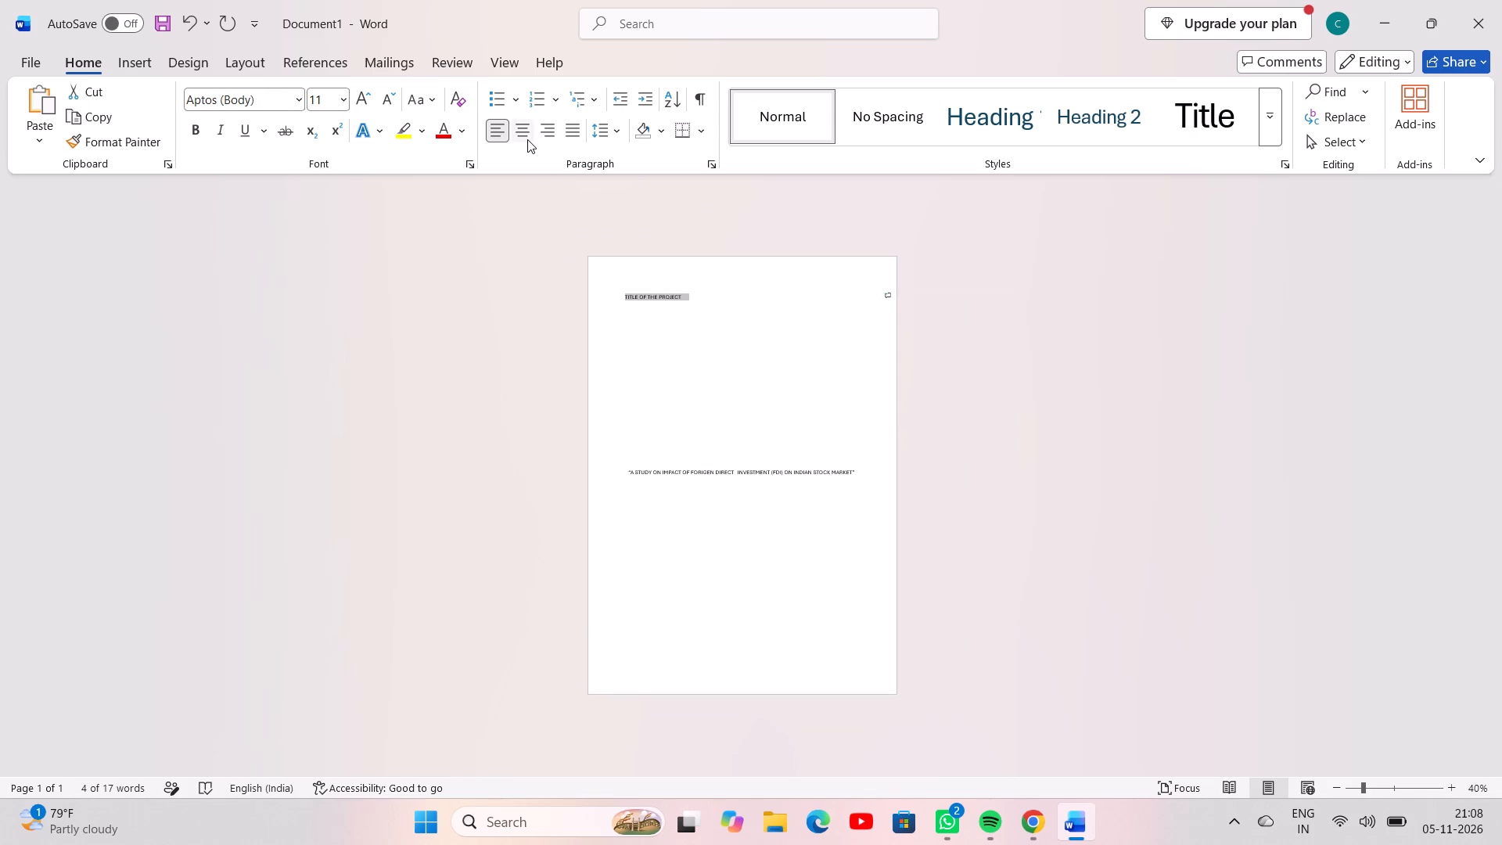
left_click(527, 139)
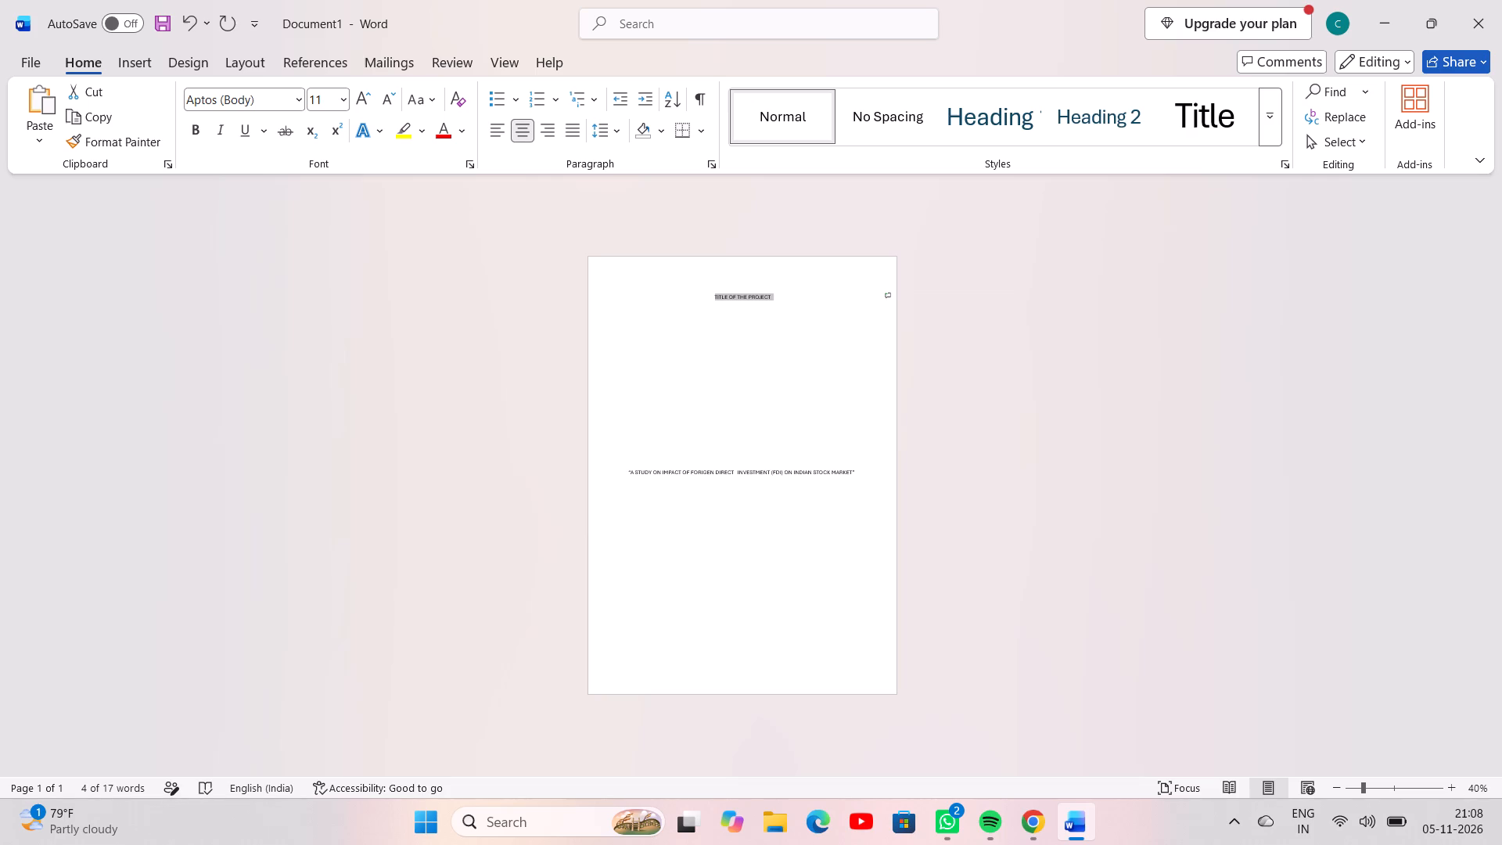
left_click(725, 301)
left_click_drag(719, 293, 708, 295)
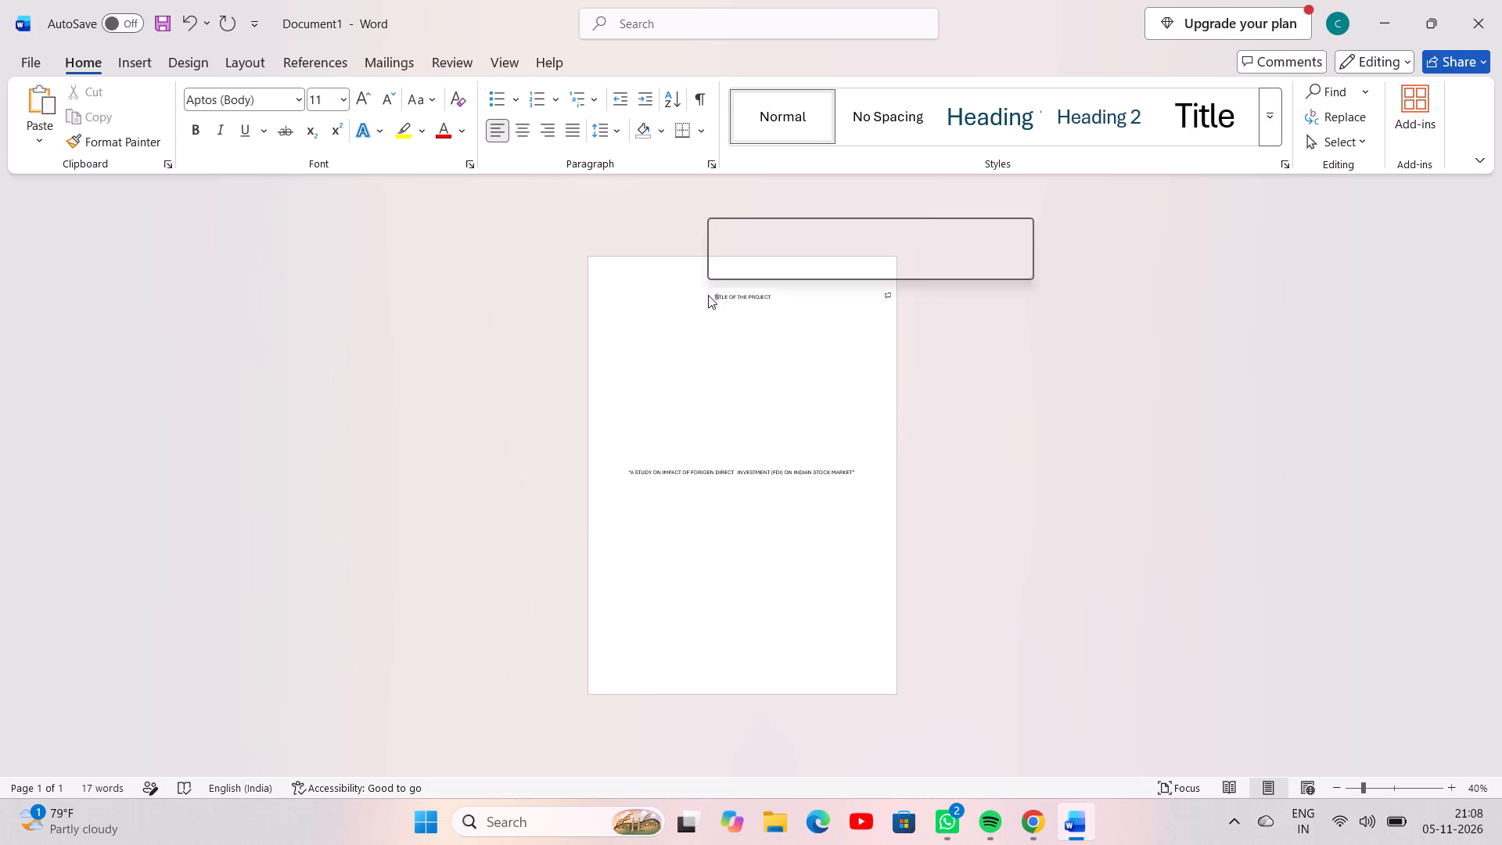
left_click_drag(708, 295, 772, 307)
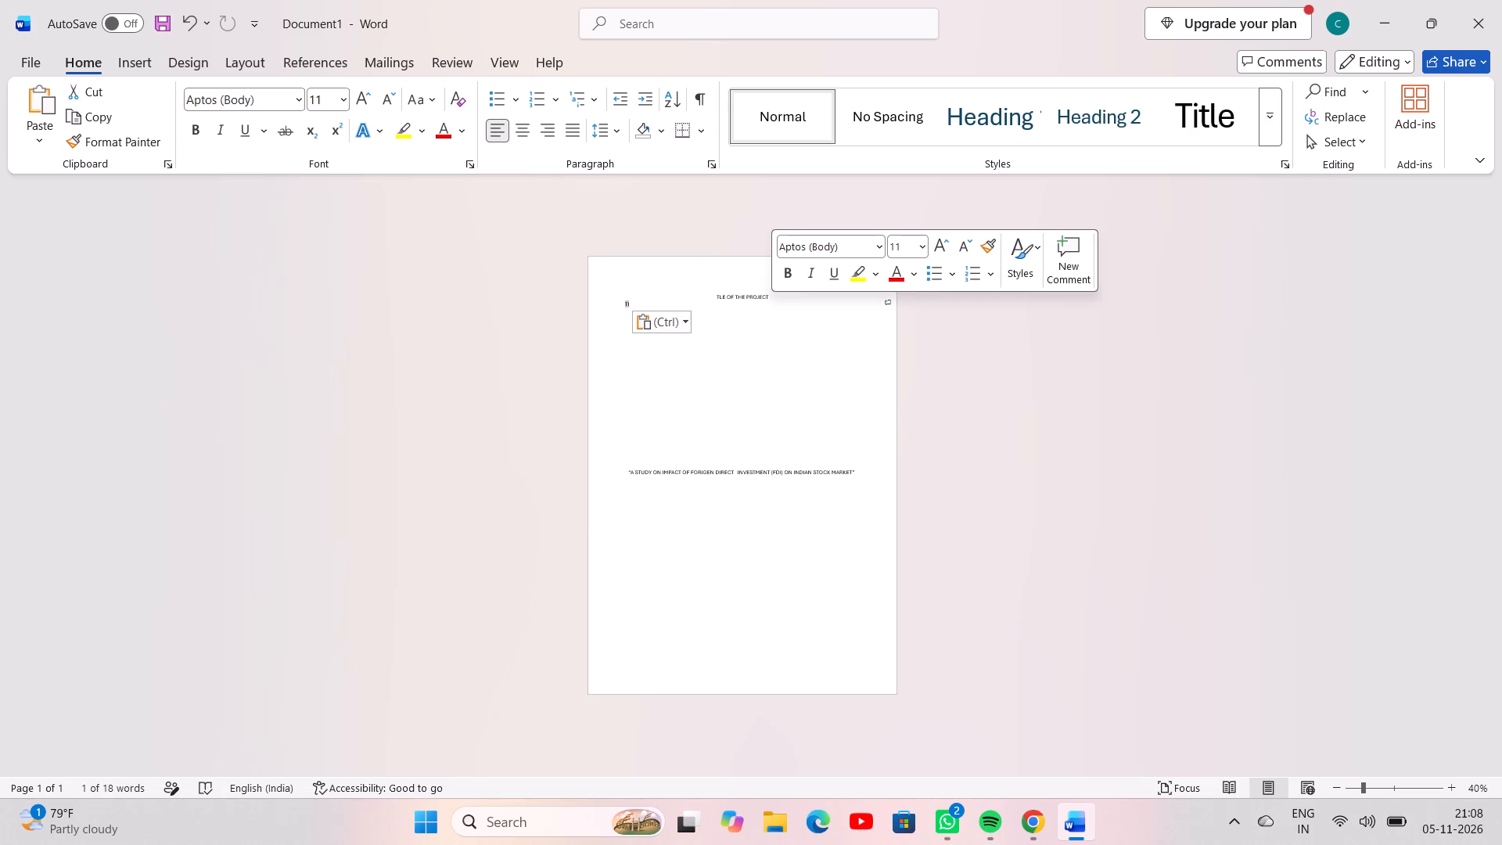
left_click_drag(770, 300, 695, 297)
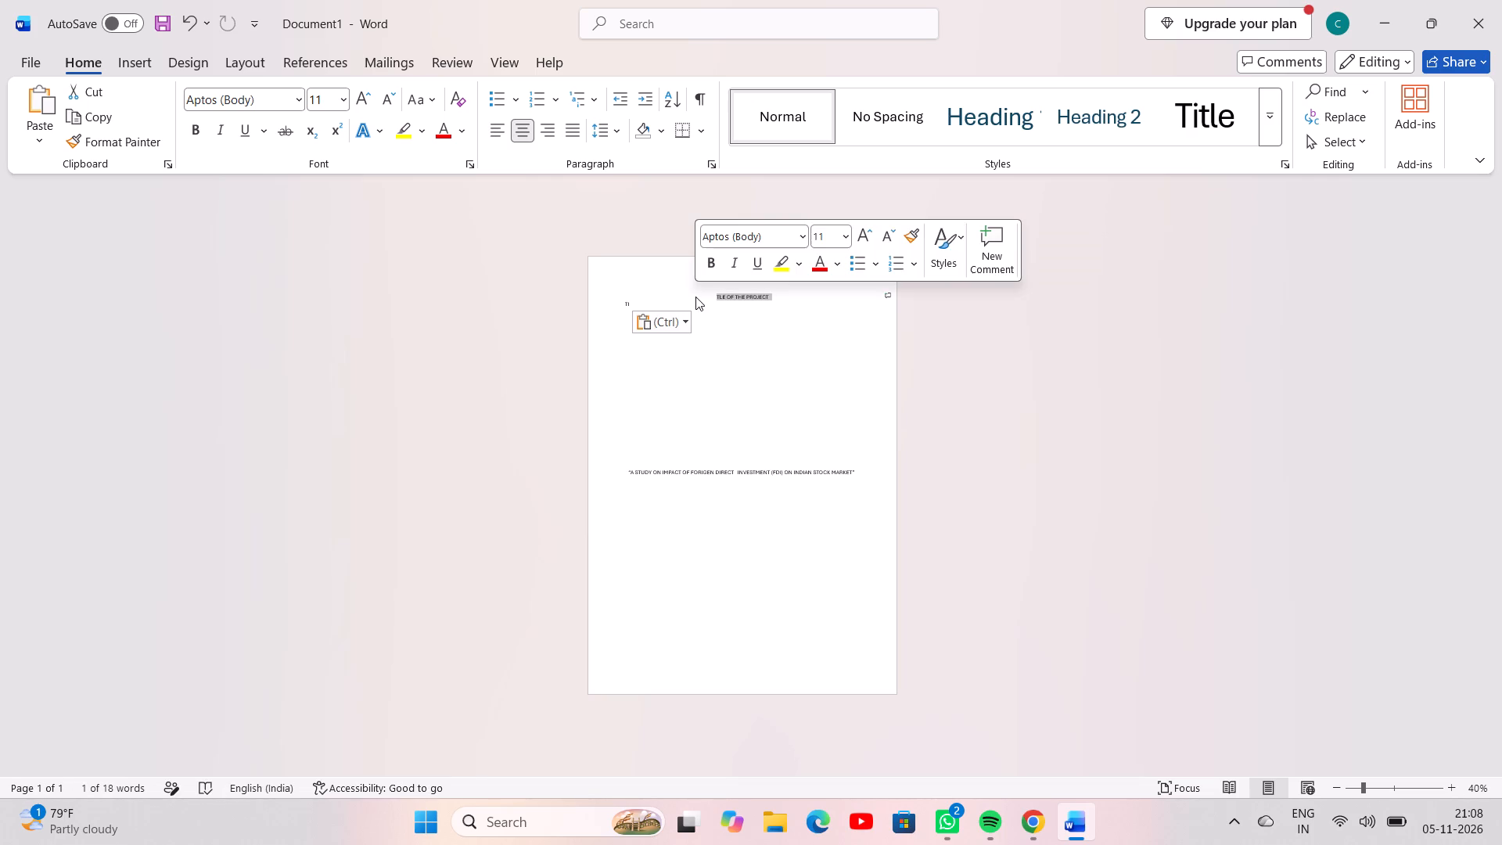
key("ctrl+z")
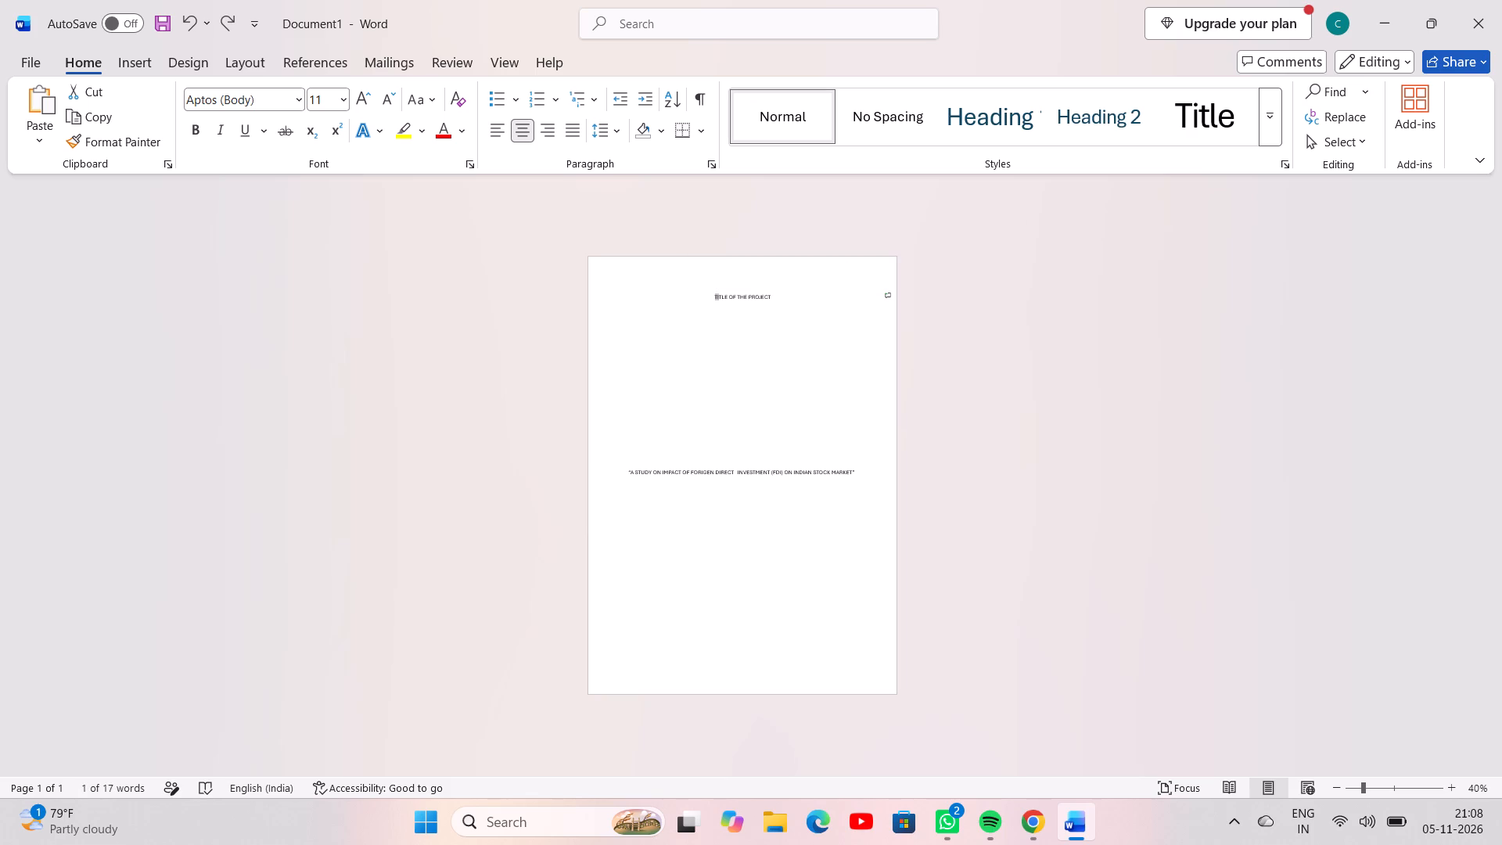
Set the font size of the "TITLE OF THE PROJECT" heading to 36.
left_click_drag(784, 300, 682, 293)
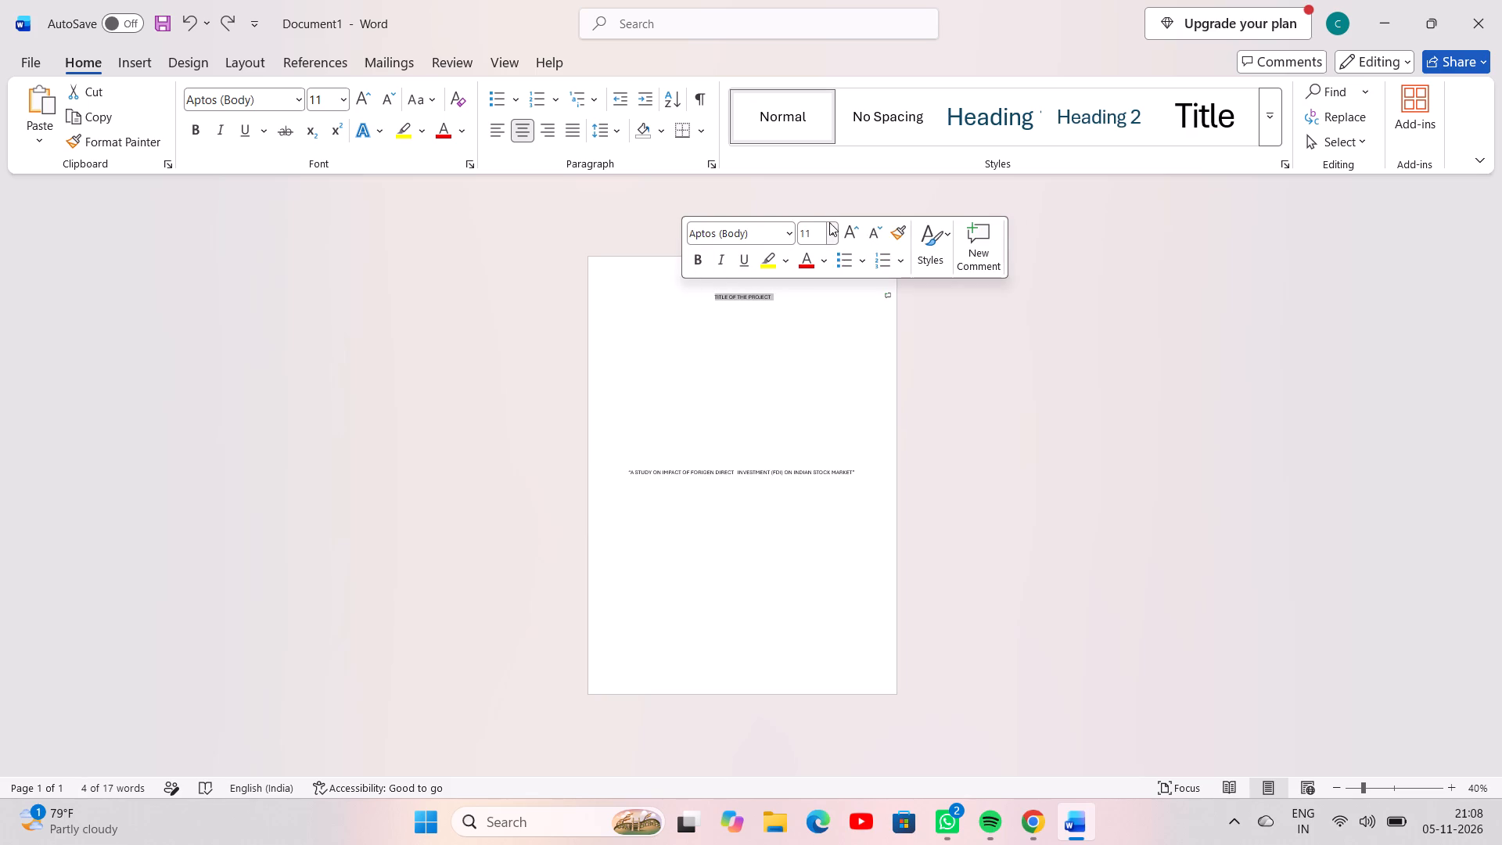
left_click(828, 221)
left_click(830, 227)
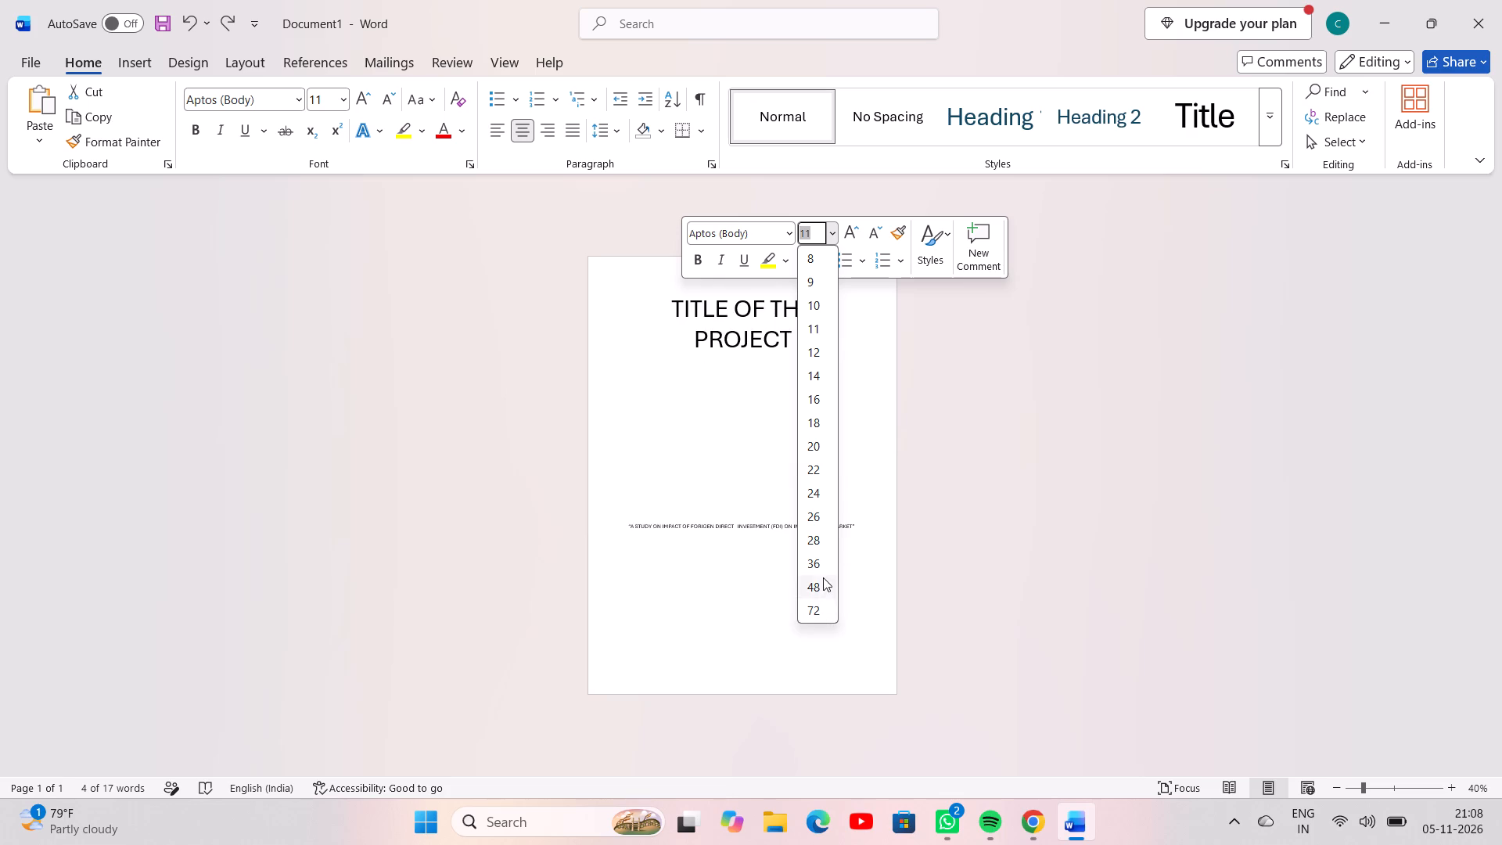
left_click(814, 563)
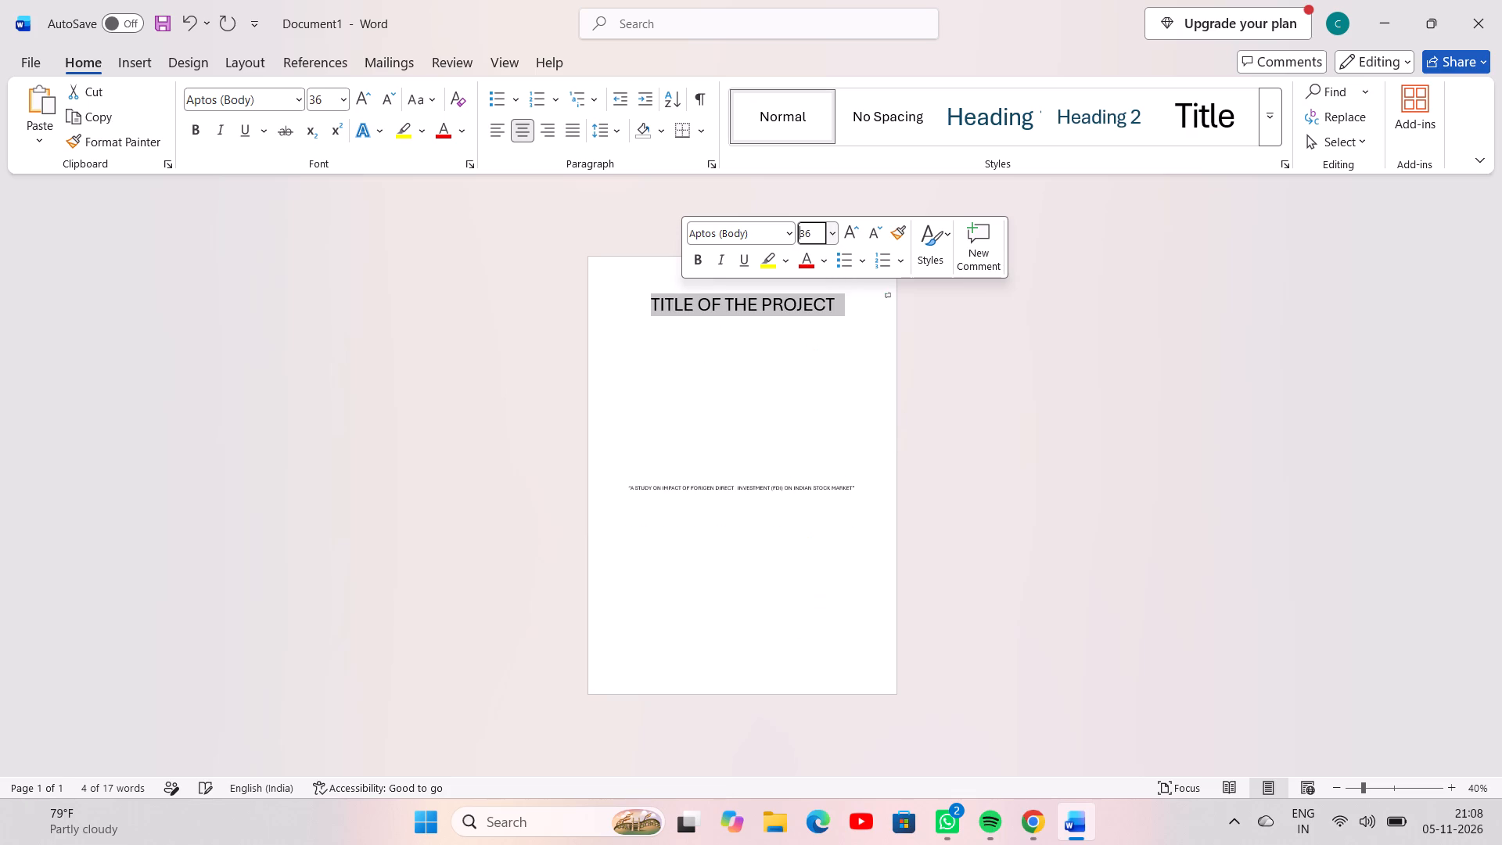
key("Return")
key("Return")
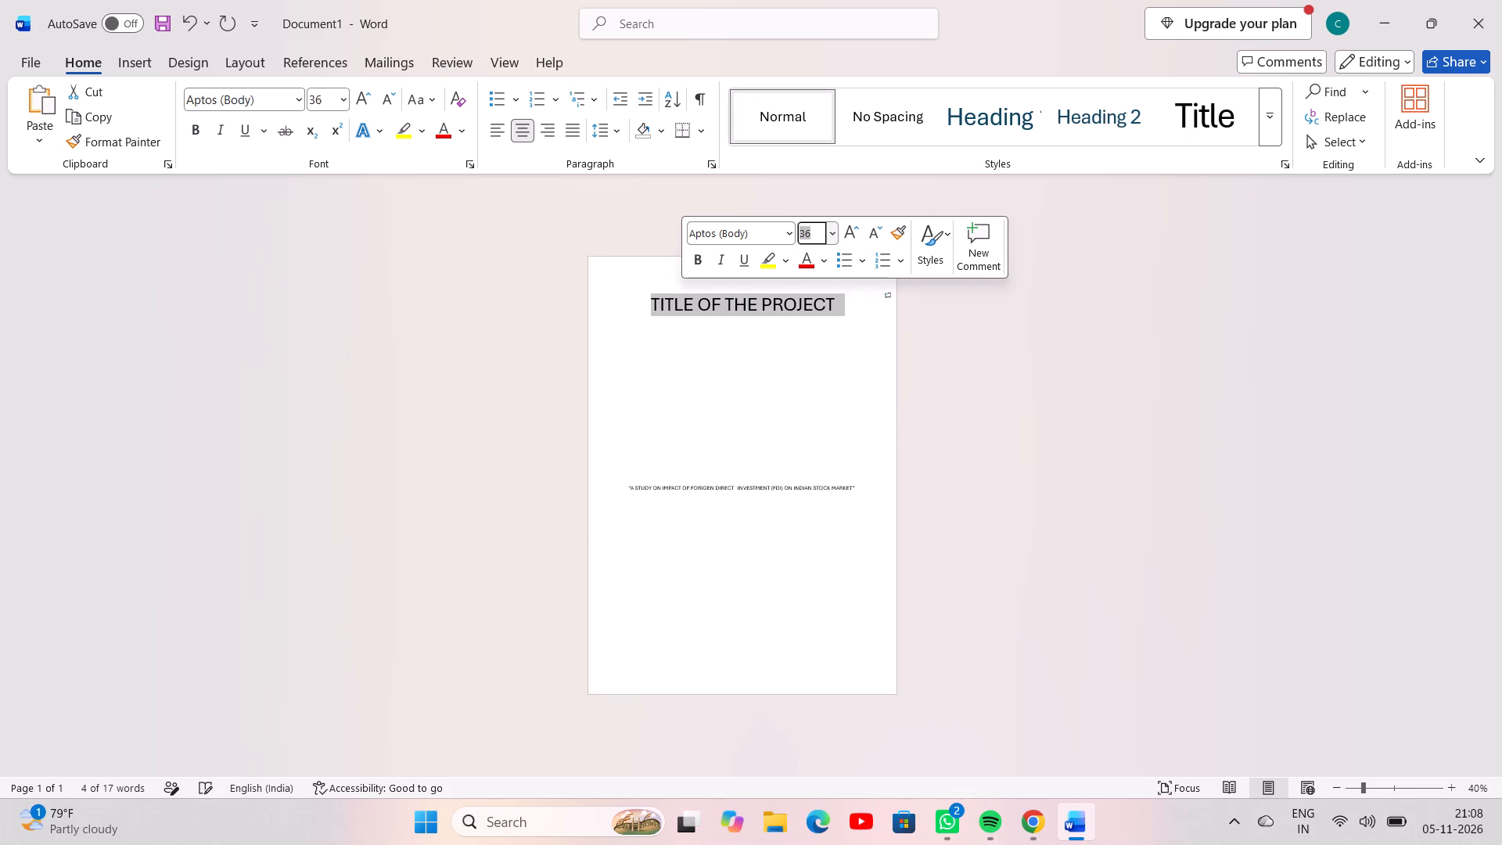
Insert four blank lines above the "TITLE OF THE PROJECT" heading to lower it on the page.
left_click(641, 298)
key("Return")
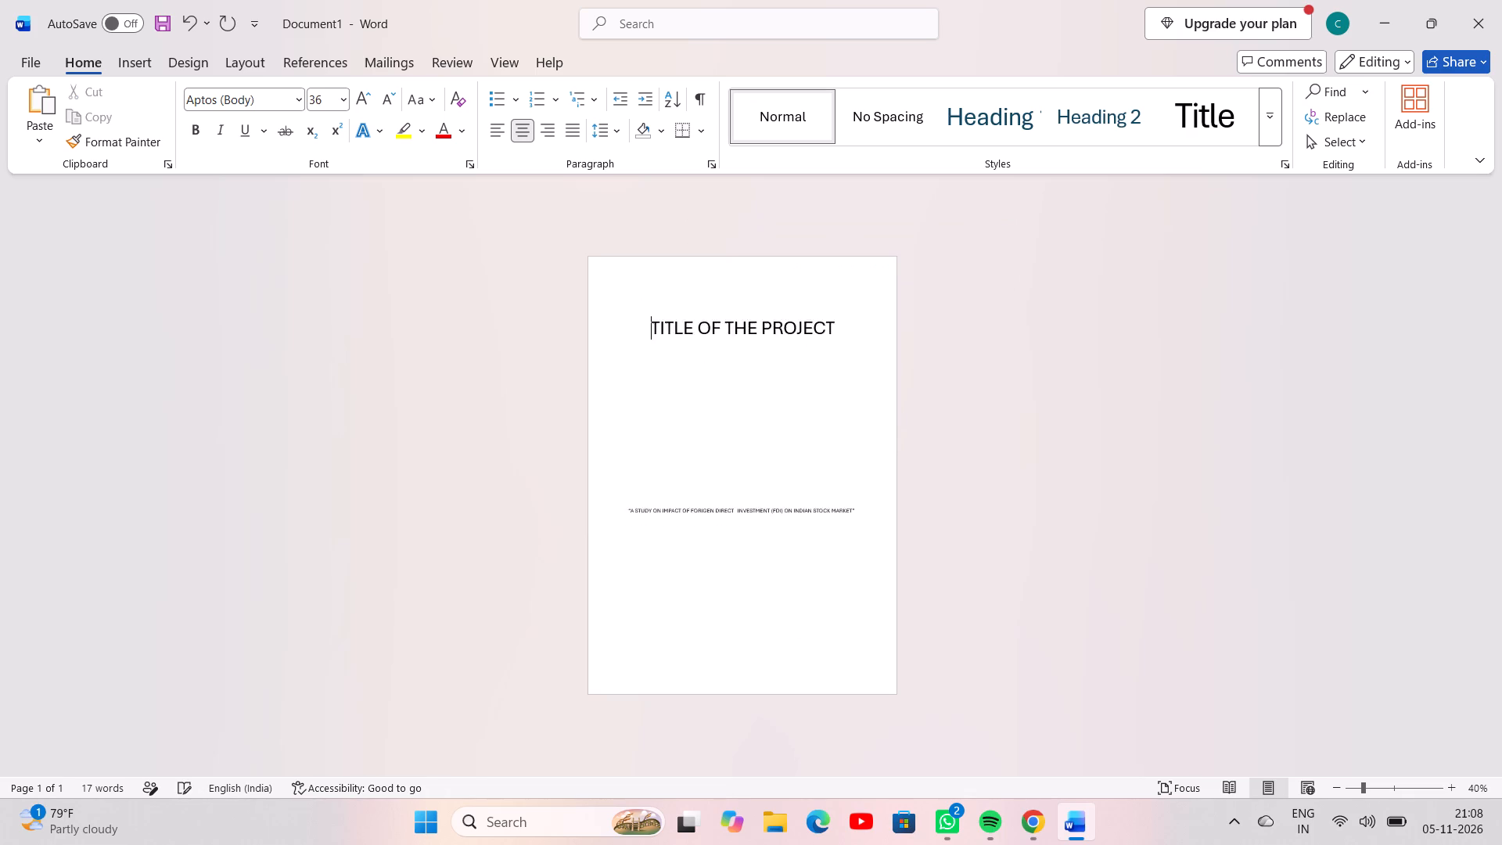
key("Return")
key("Return")
key("Return")
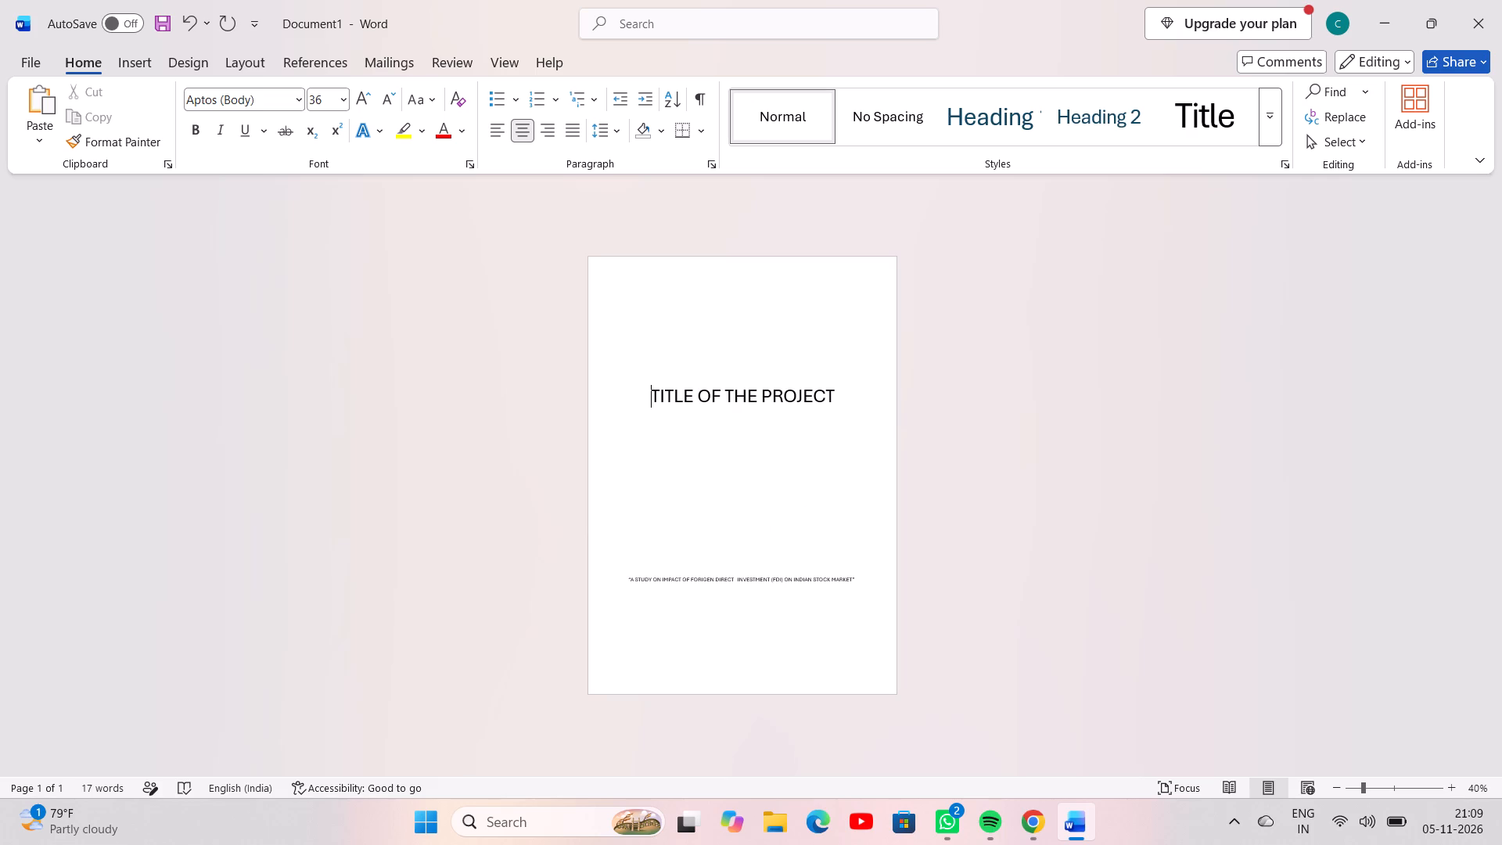
Delete most of the blank lines above the quoted study title to bring it closer to the heading.
left_click(624, 574)
left_click(624, 579)
key("BackSpace")
key("BackSpace")
key("BackSpace")
key("BackSpace")
key("BackSpace")
key("BackSpace")
key("BackSpace")
key("BackSpace")
key("BackSpace")
key("BackSpace")
key("BackSpace")
key("BackSpace")
key("BackSpace")
key("BackSpace")
key("BackSpace")
key("BackSpace")
key("BackSpace")
key("BackSpace")
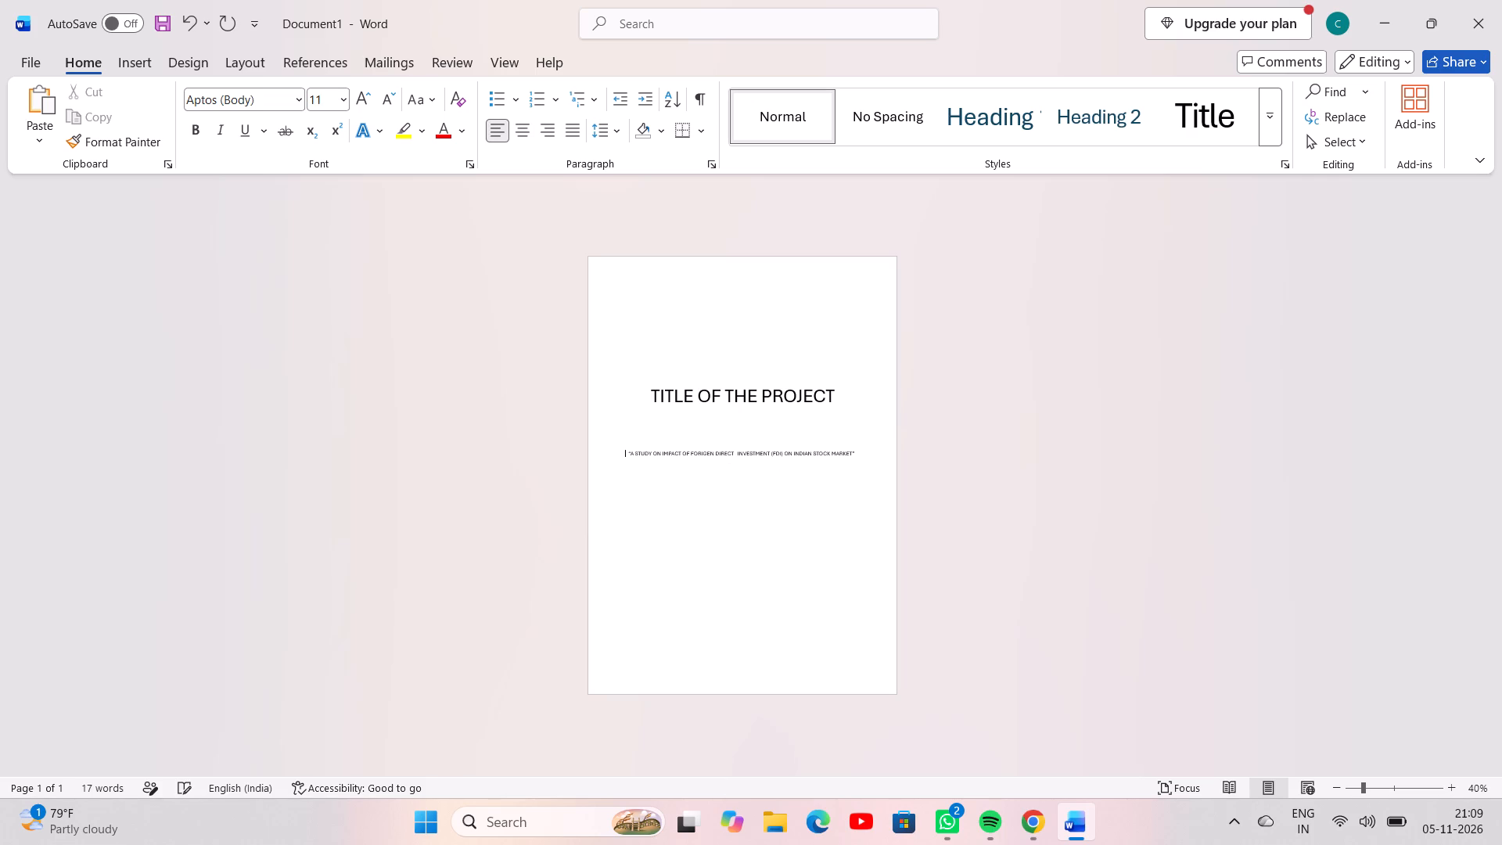
Set the font size of the whole quoted study title to 22.
left_click_drag(620, 451, 681, 453)
left_click_drag(681, 453, 801, 455)
left_click_drag(856, 451, 626, 455)
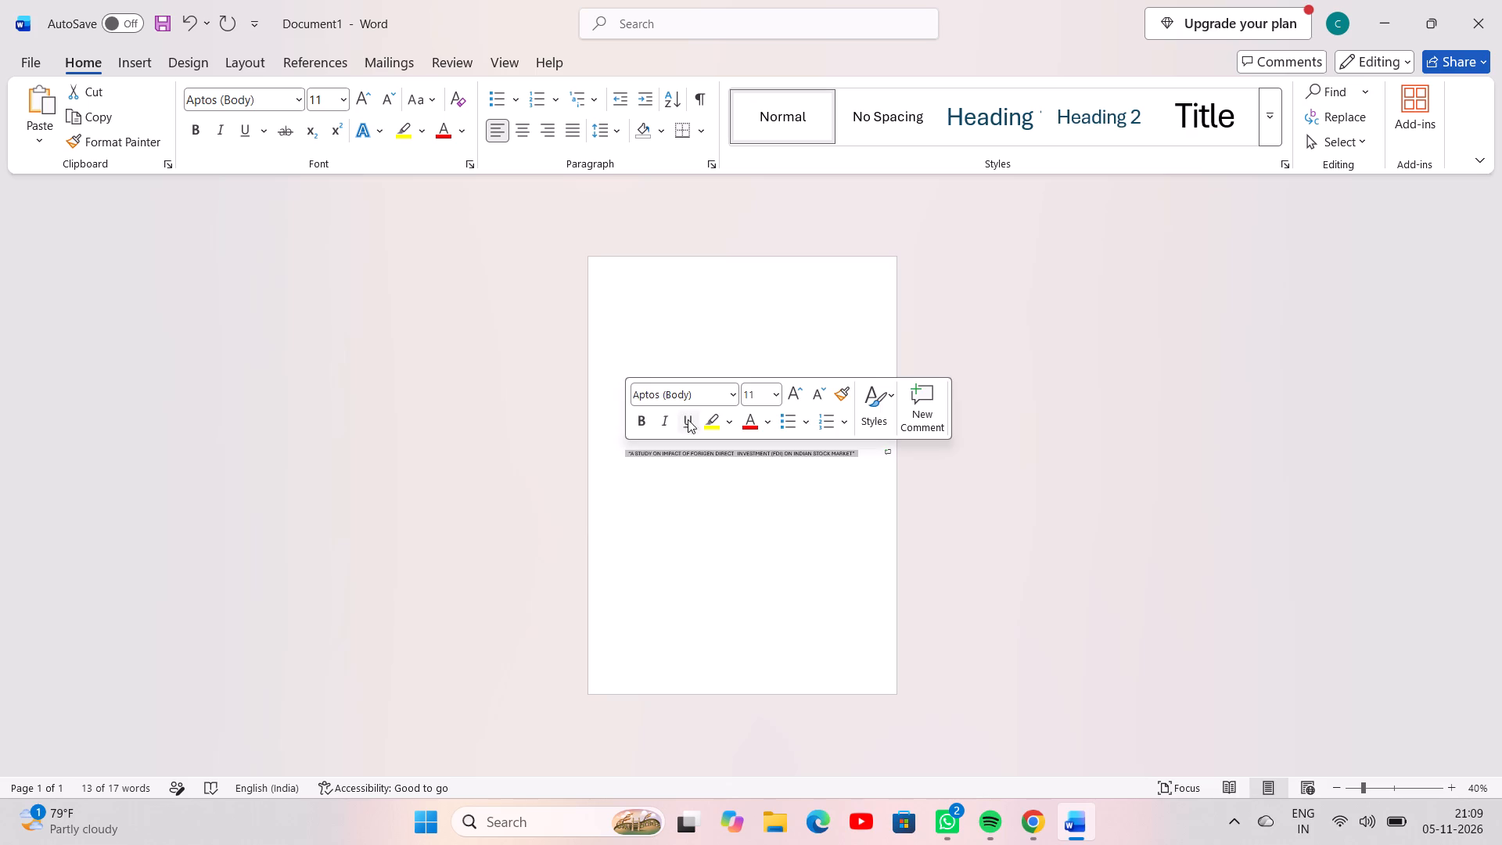
left_click(774, 397)
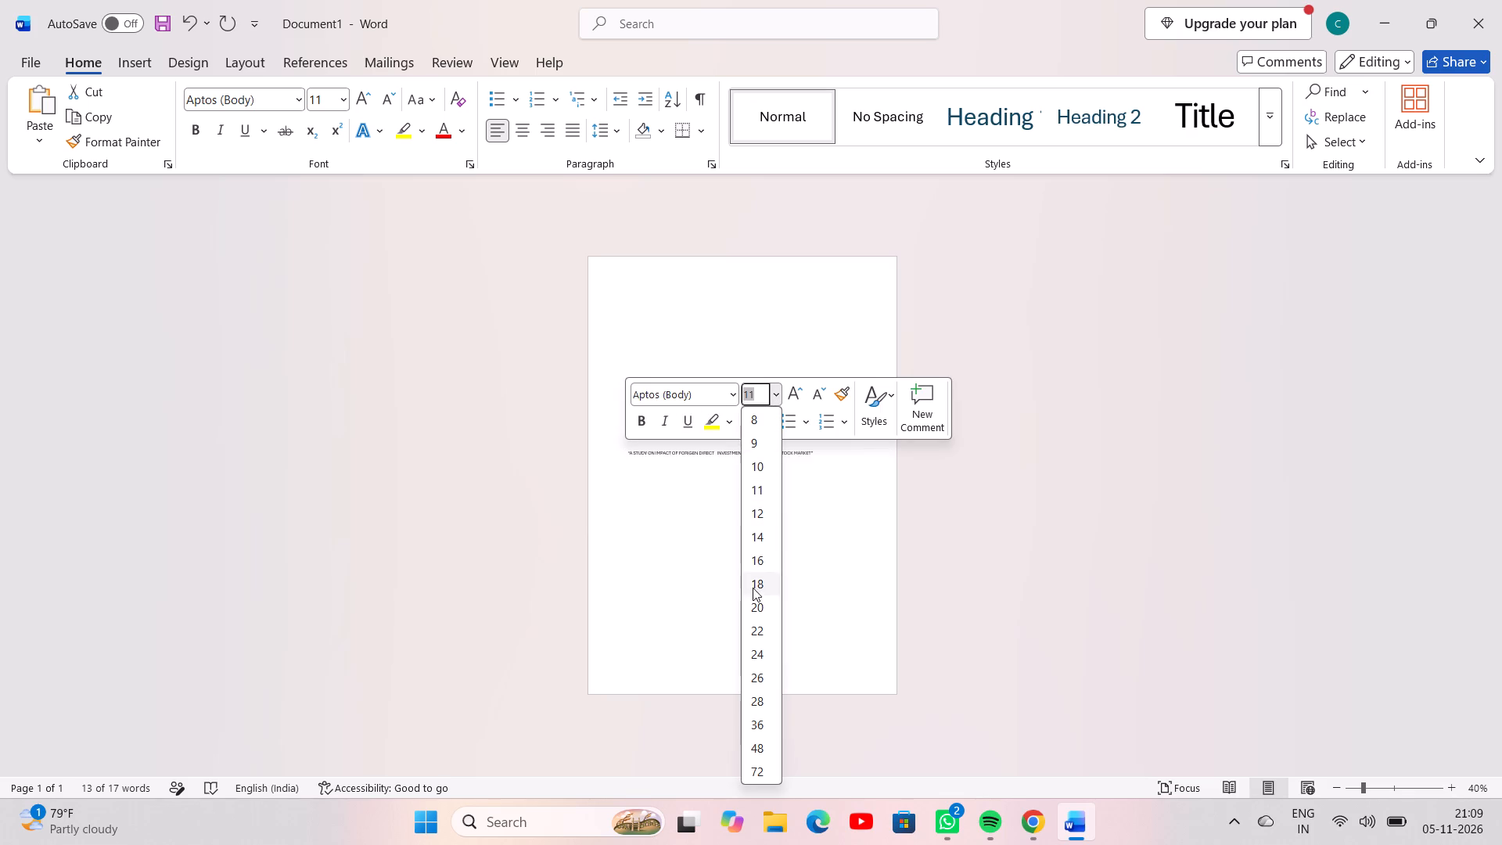
left_click(751, 627)
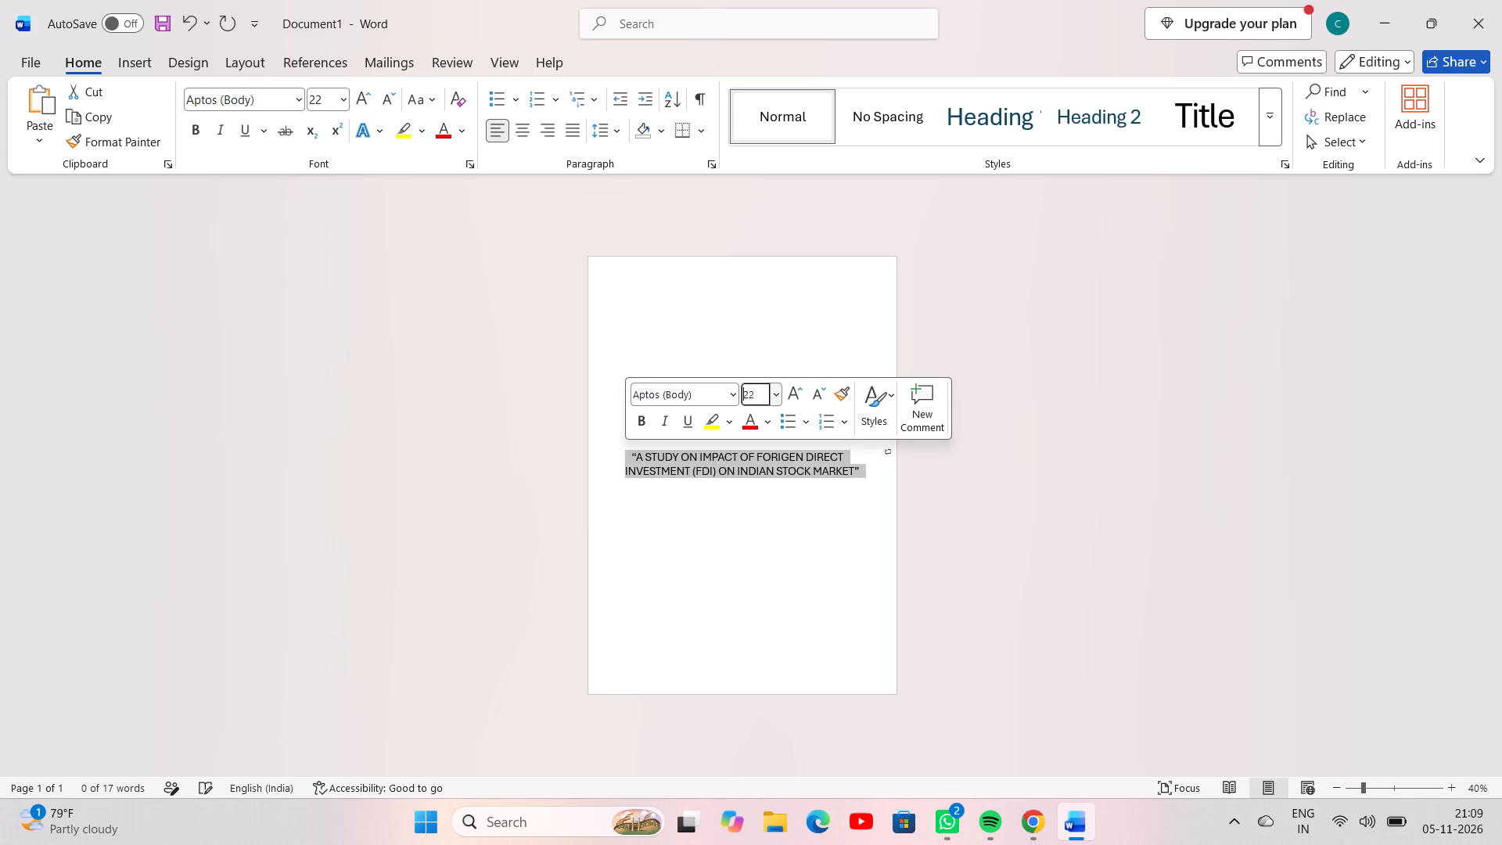
left_click(950, 566)
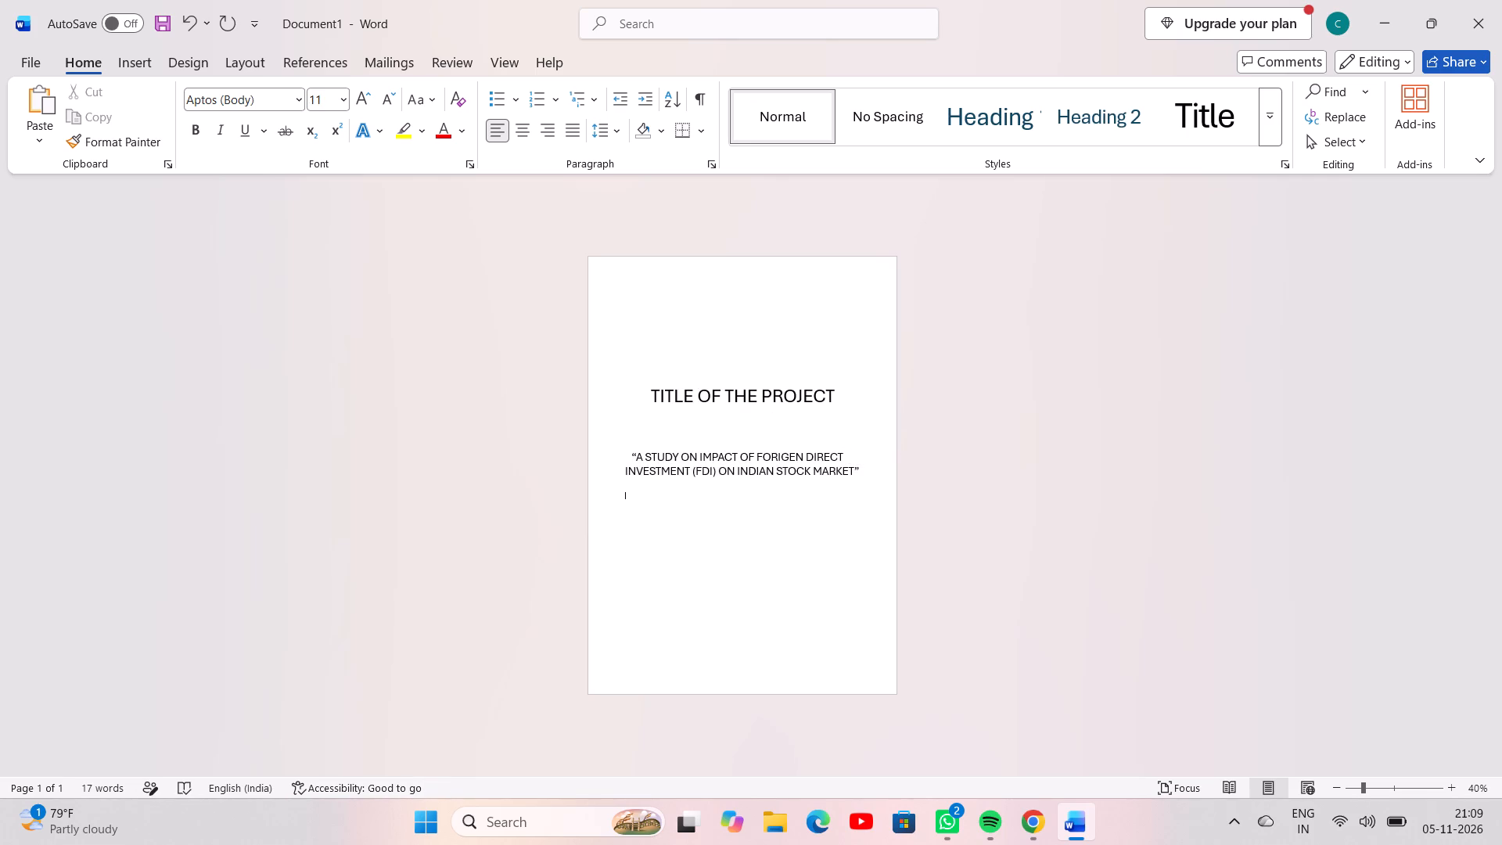
Delete the leading spaces and the remaining blank lines so the study title sits directly under the heading.
left_click(627, 449)
left_click(628, 453)
key("BackSpace")
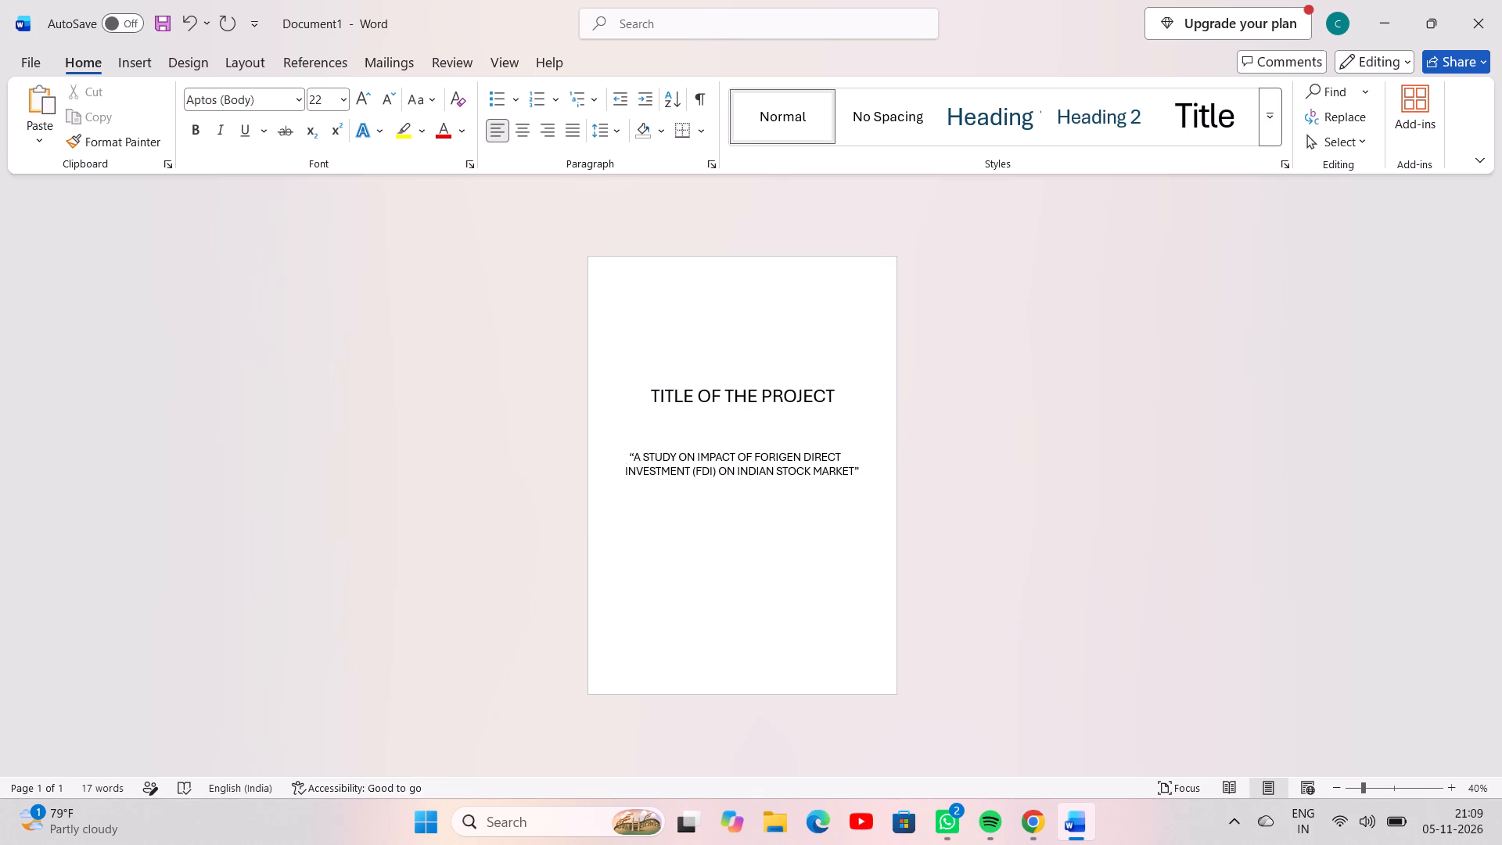
key("BackSpace")
key("BackSpace")
key("BackSpace")
key("BackSpace")
key("BackSpace")
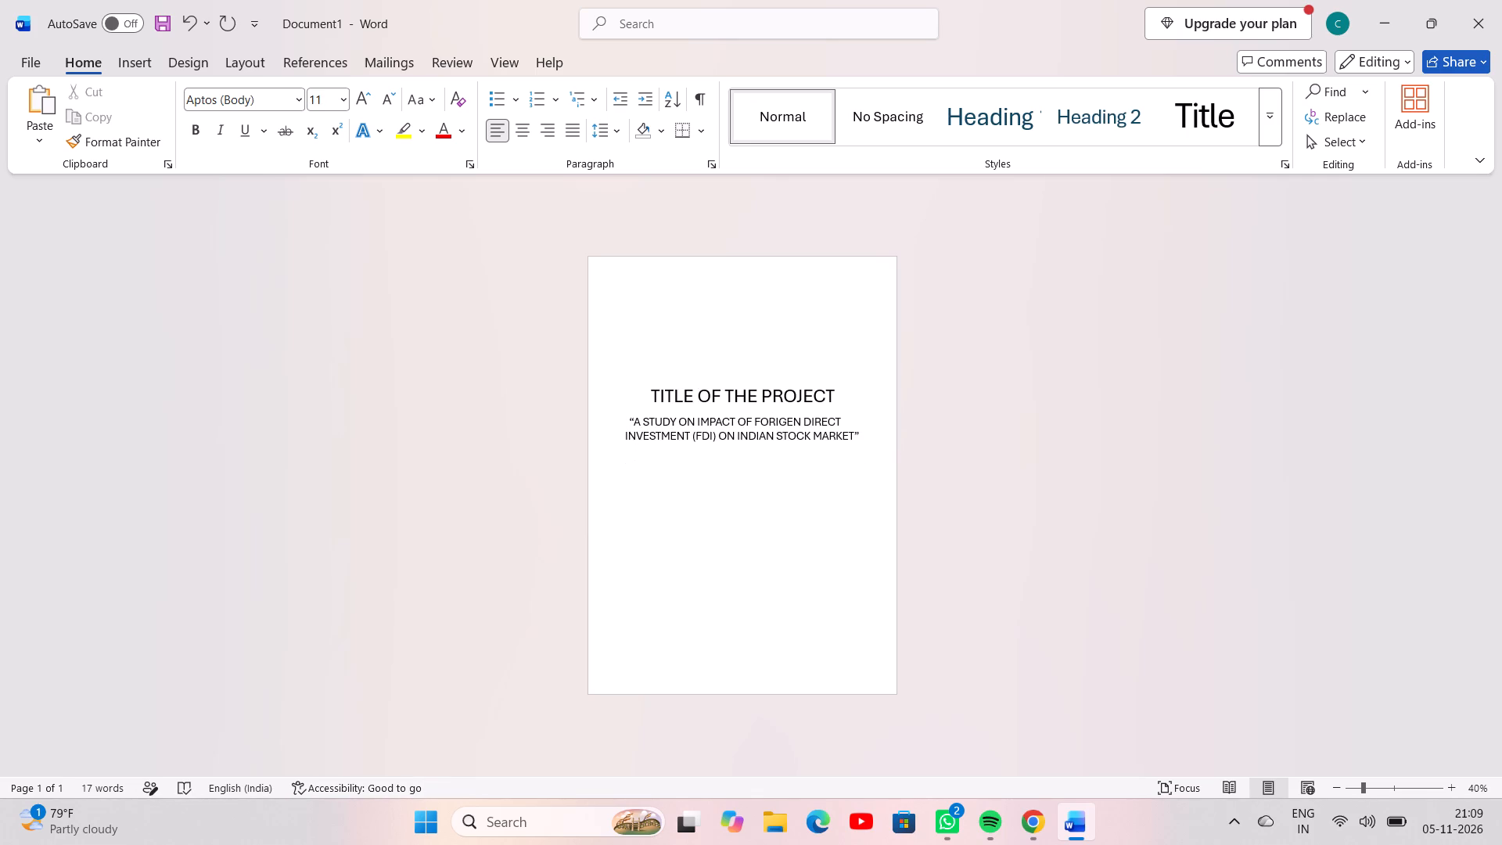
Add blank lines below the study title down to the bottom of the page.
left_click(796, 479)
left_click(883, 667)
left_click(883, 667)
key("Return")
key("Return")
key("Return")
key("Return")
key("Return")
key("Return")
key("Return")
key("Return")
key("Return")
key("Return")
key("Return")
key("Return")
key("Return")
key("Return")
key("Return")
key("Return")
key("Return")
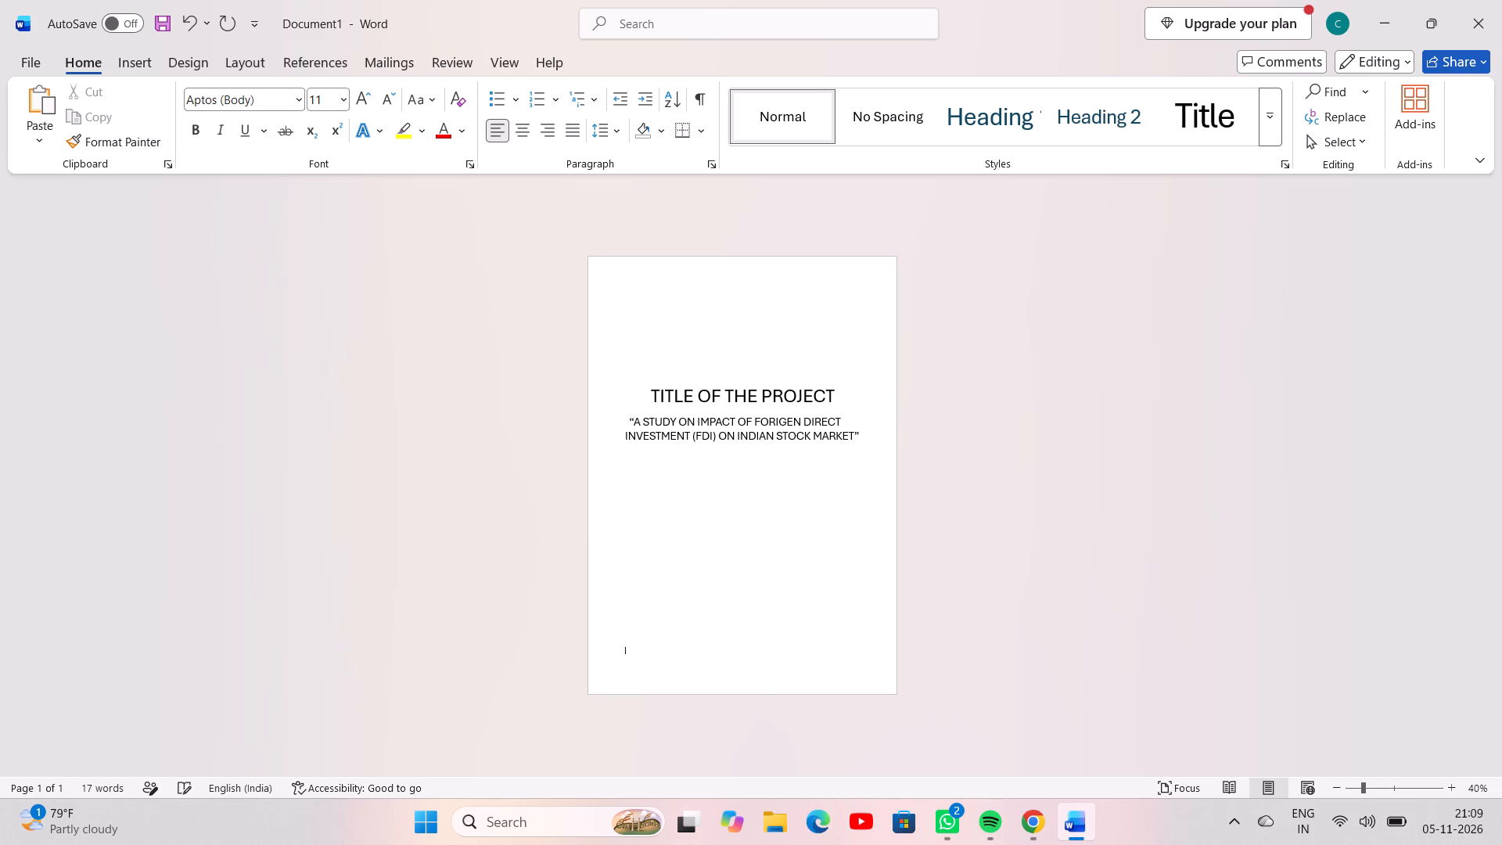
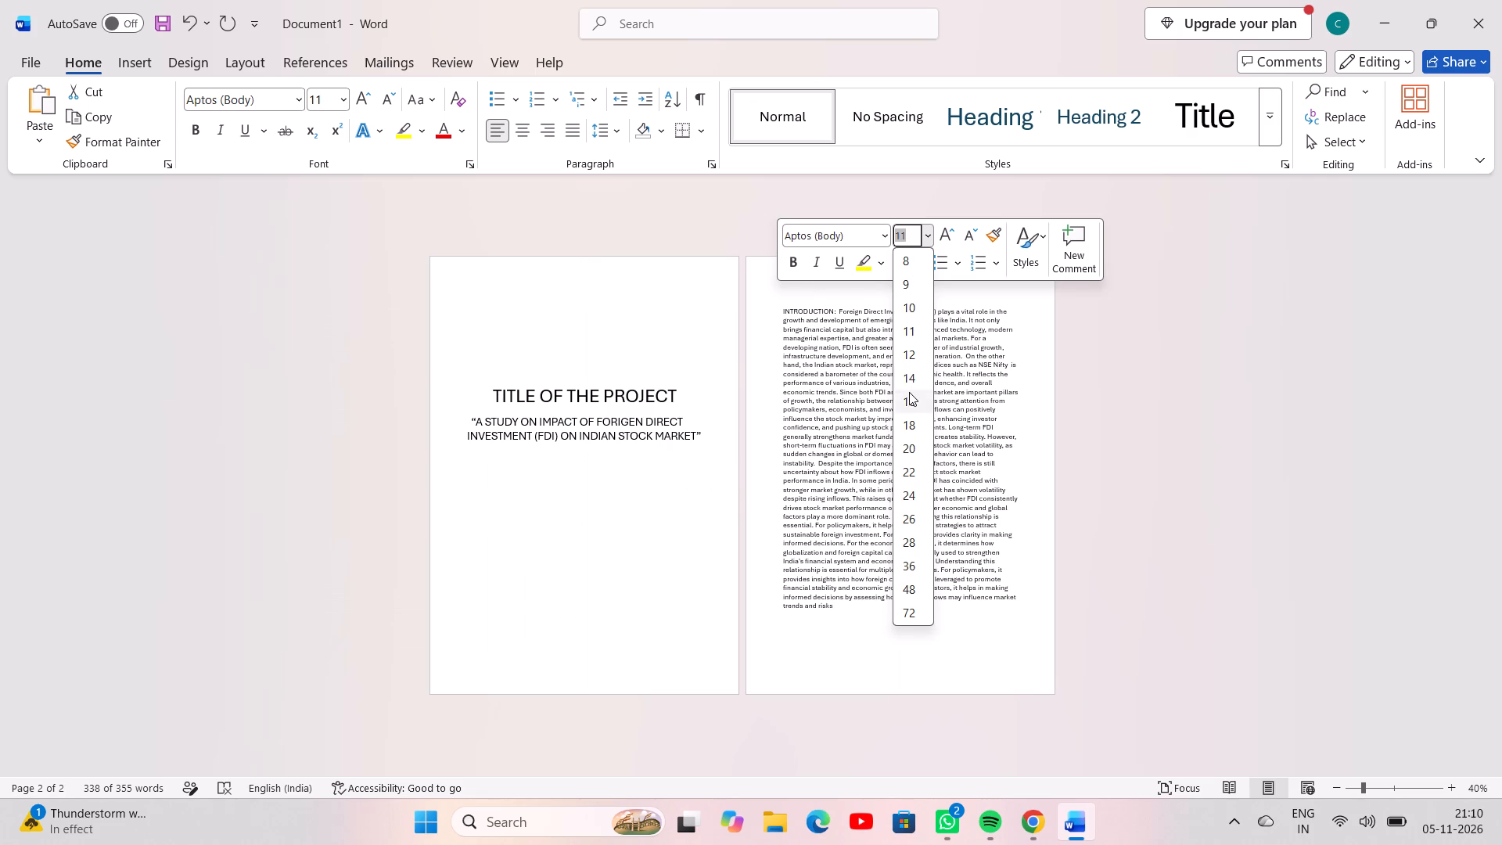
Set the font size of the whole introduction text on the second page to 14.
left_click(911, 382)
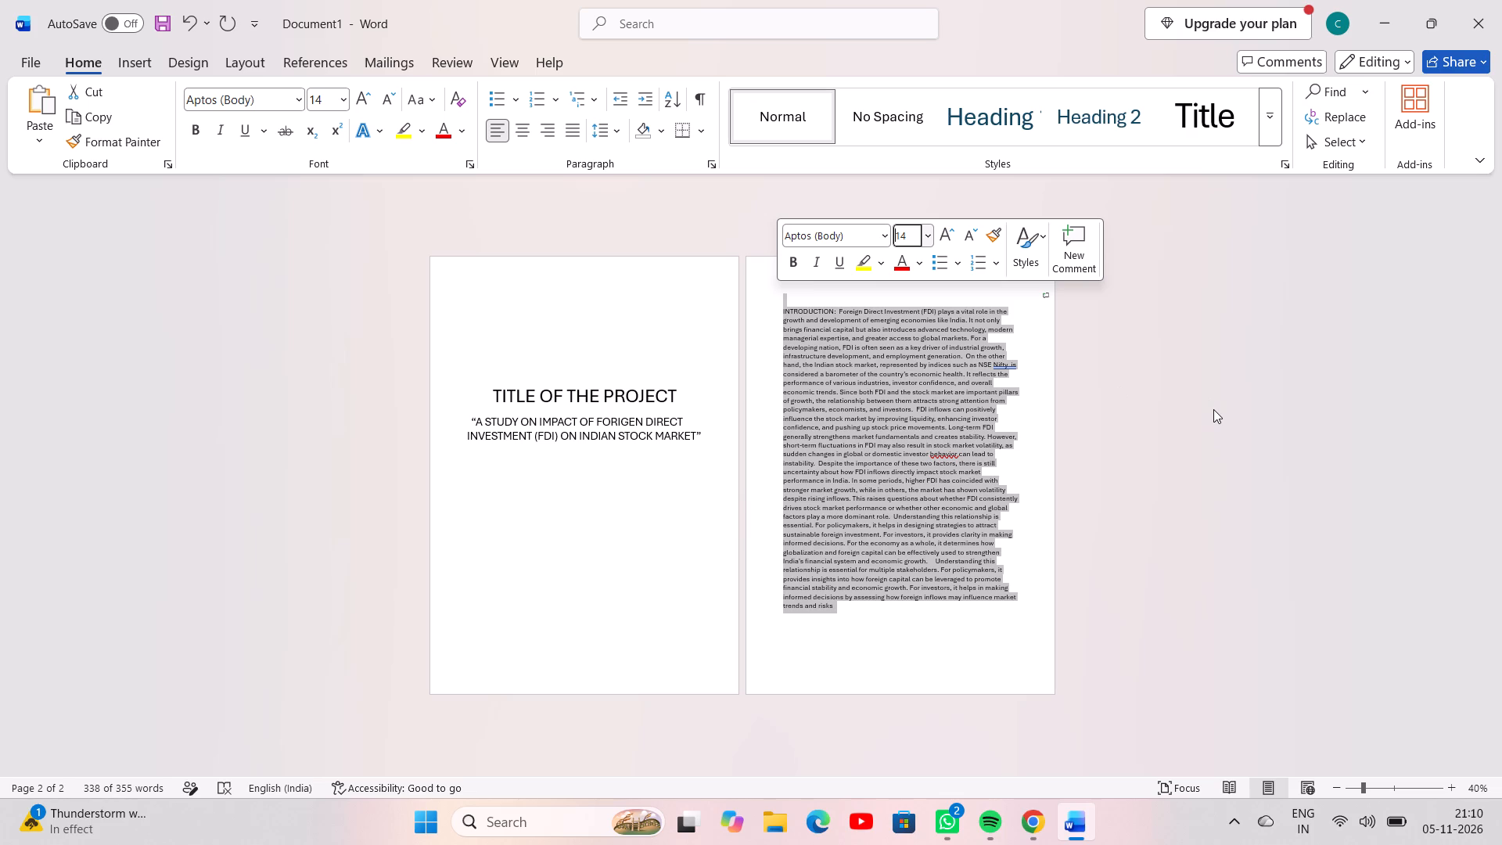
left_click(1114, 403)
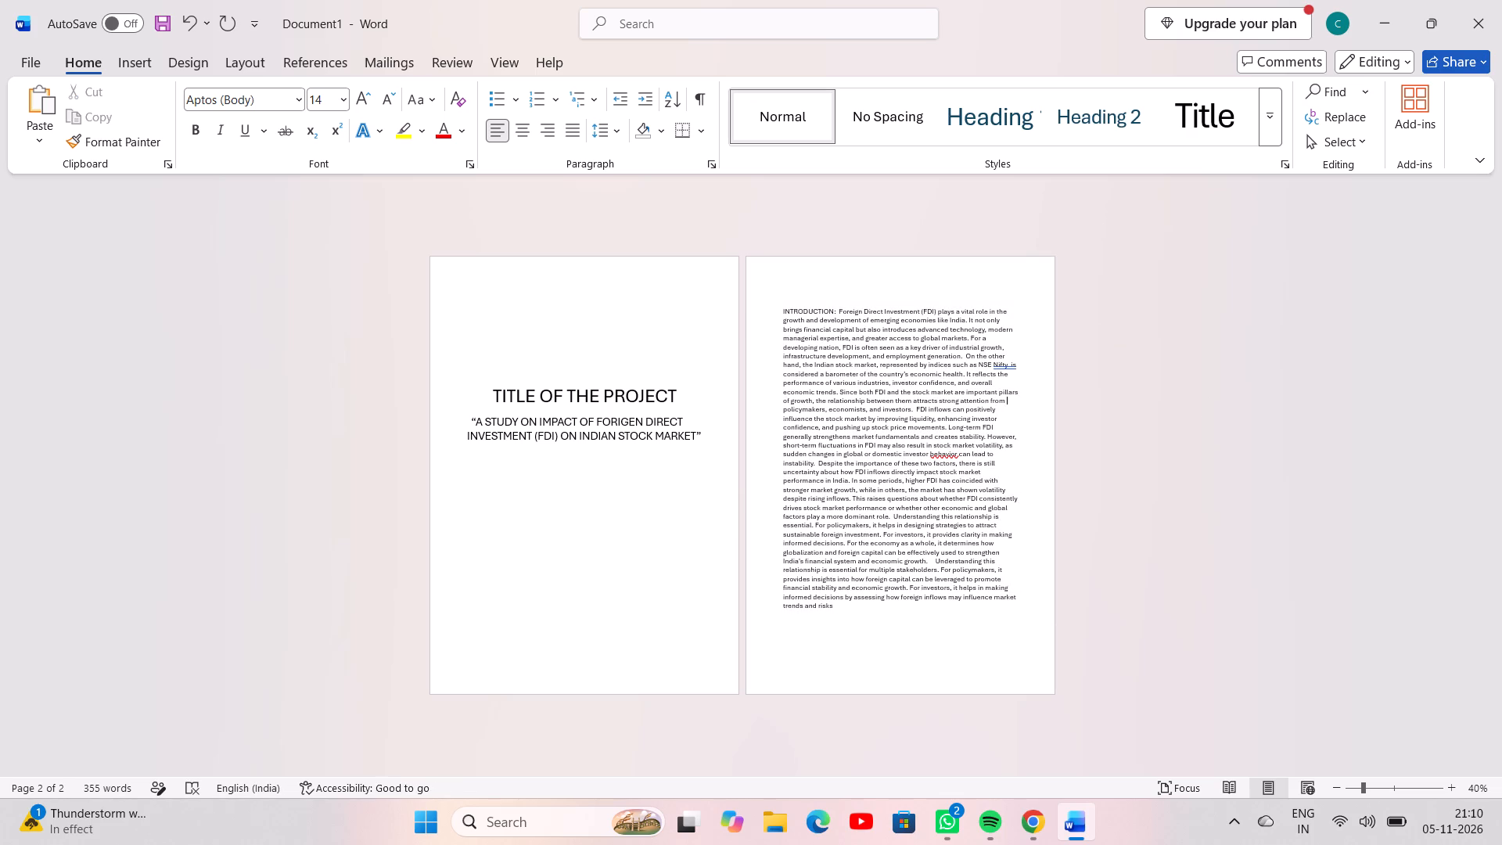
Select the entire introduction text on the second page and look through the available fonts for a different typeface.
left_click_drag(775, 311, 860, 626)
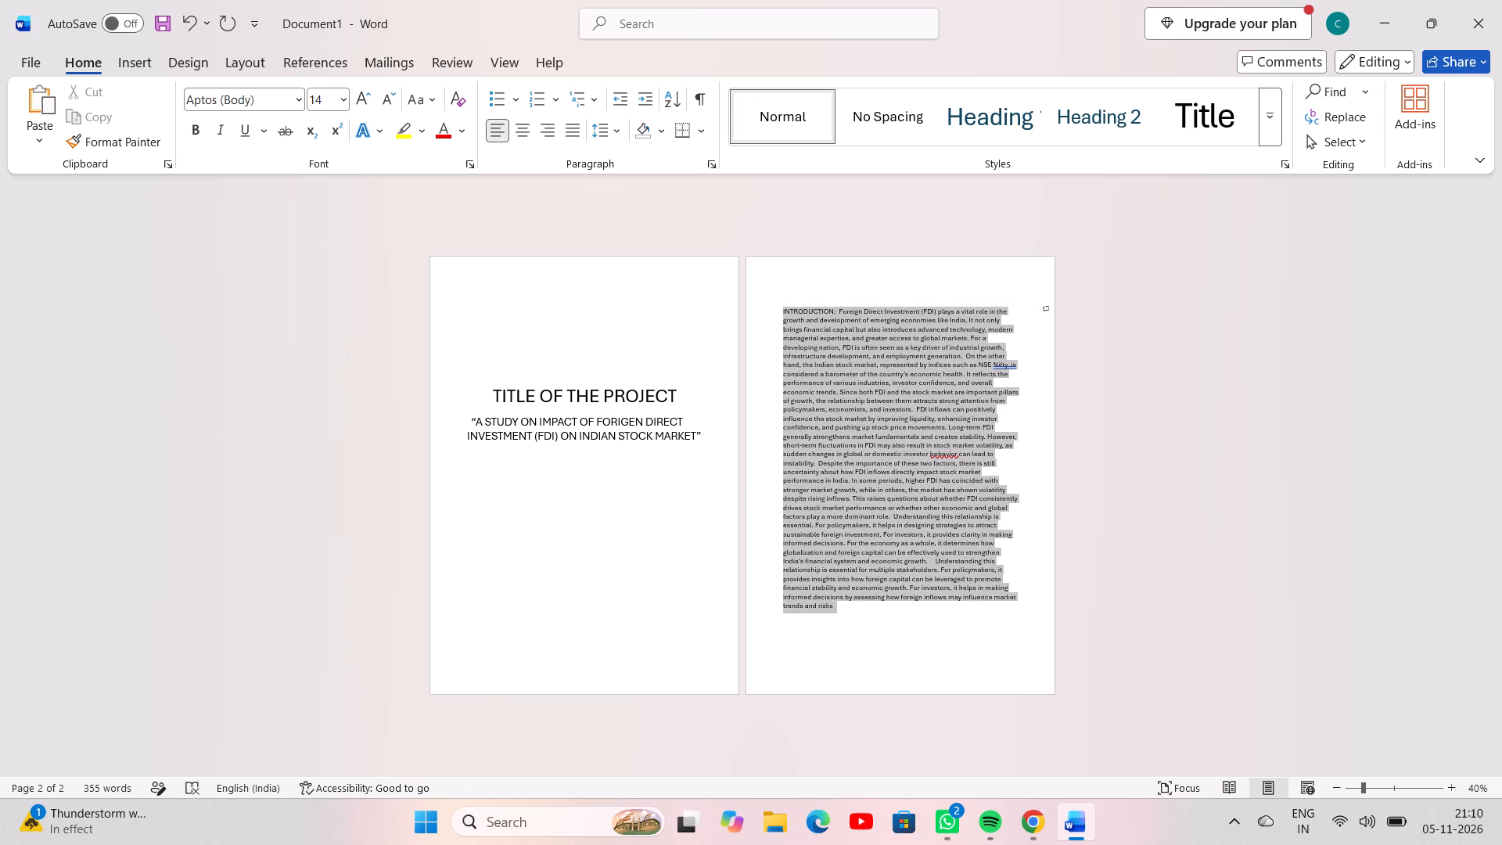
left_click_drag(860, 626, 860, 628)
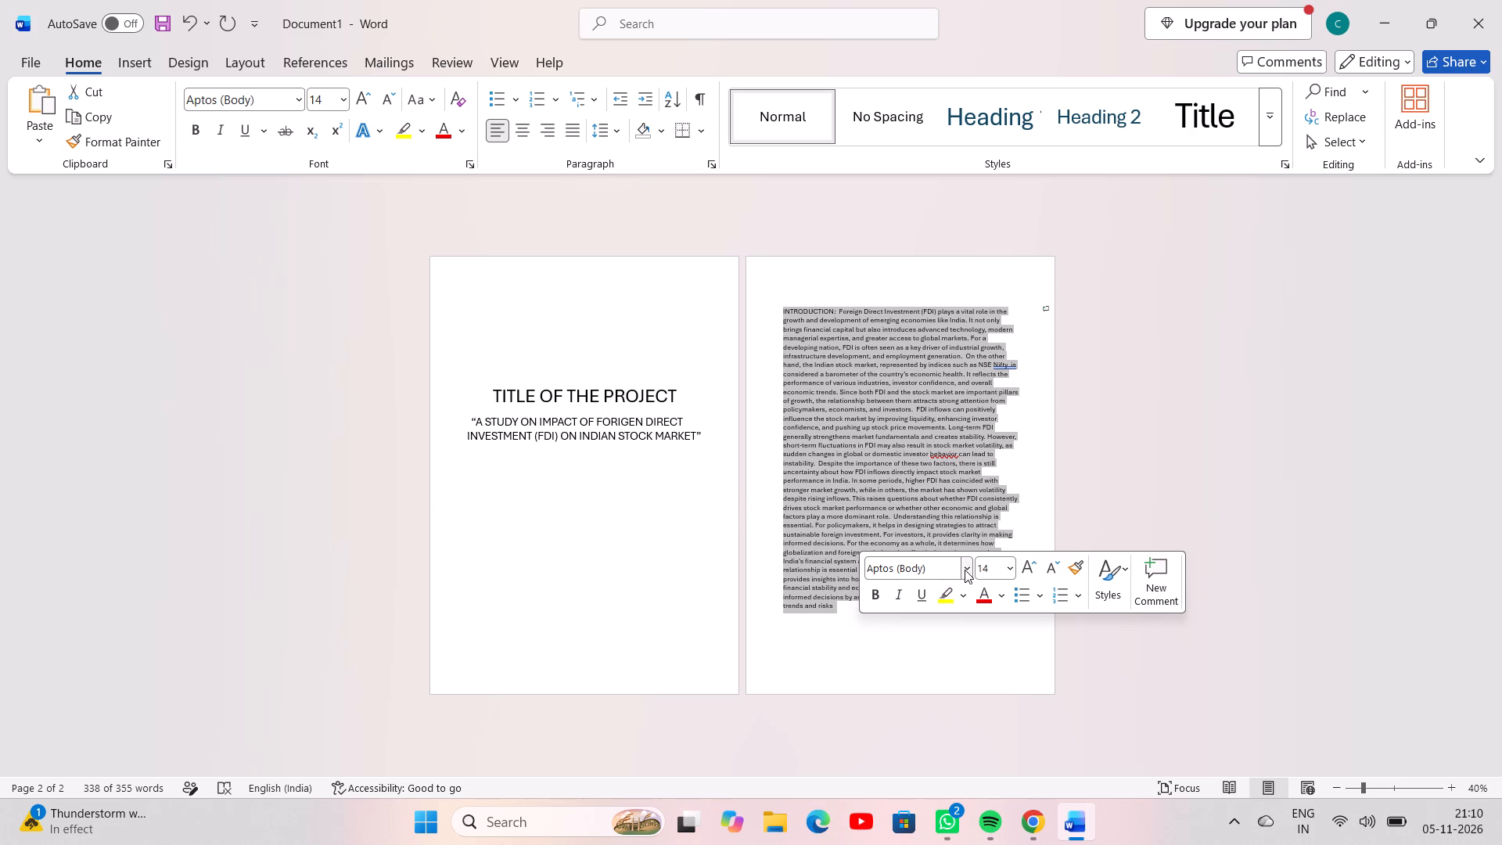
left_click(965, 570)
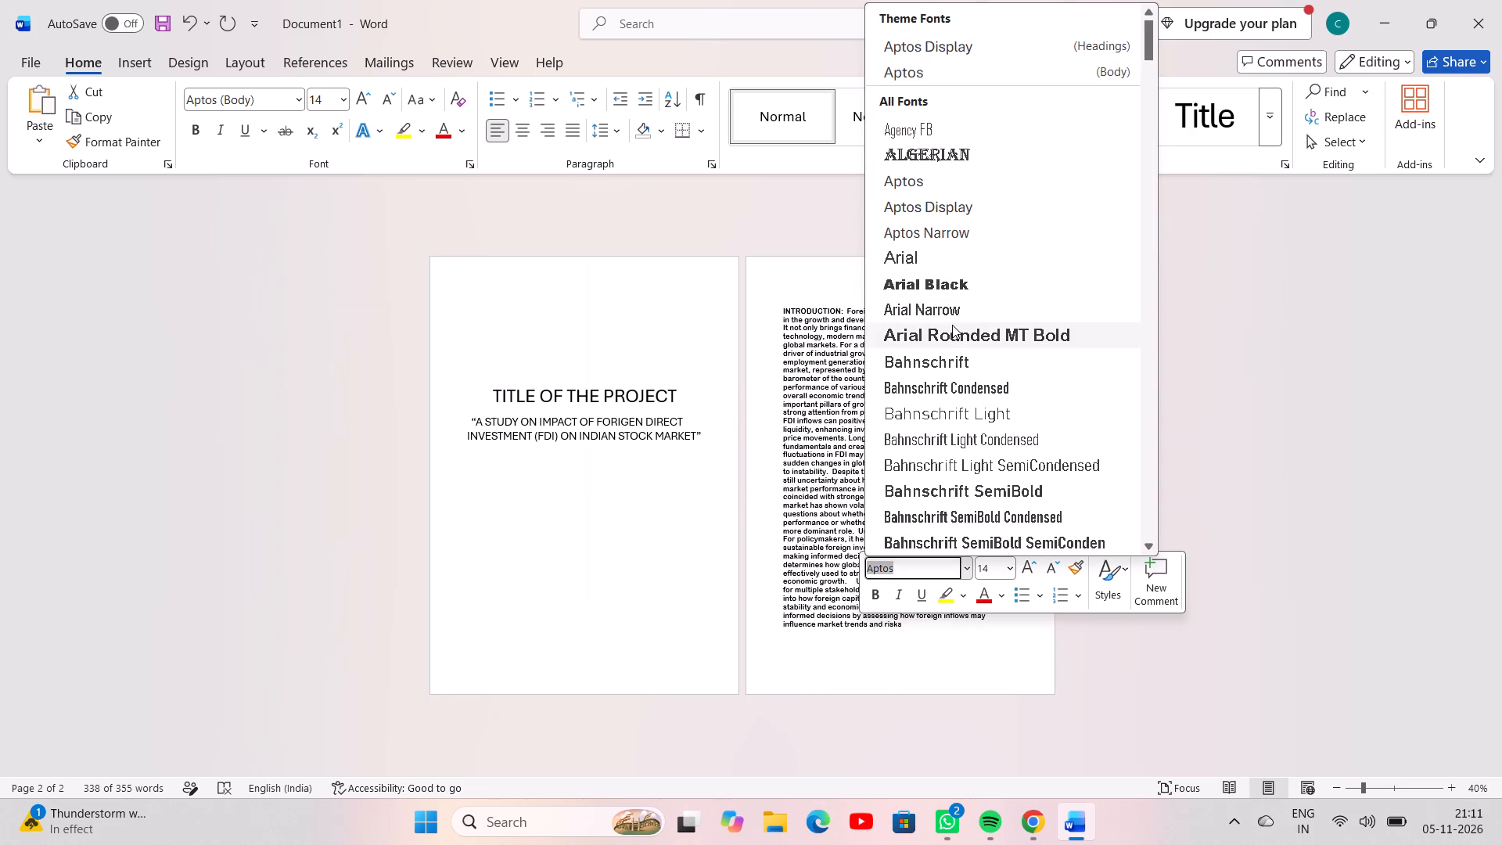
scroll(950, 400, "down", 2)
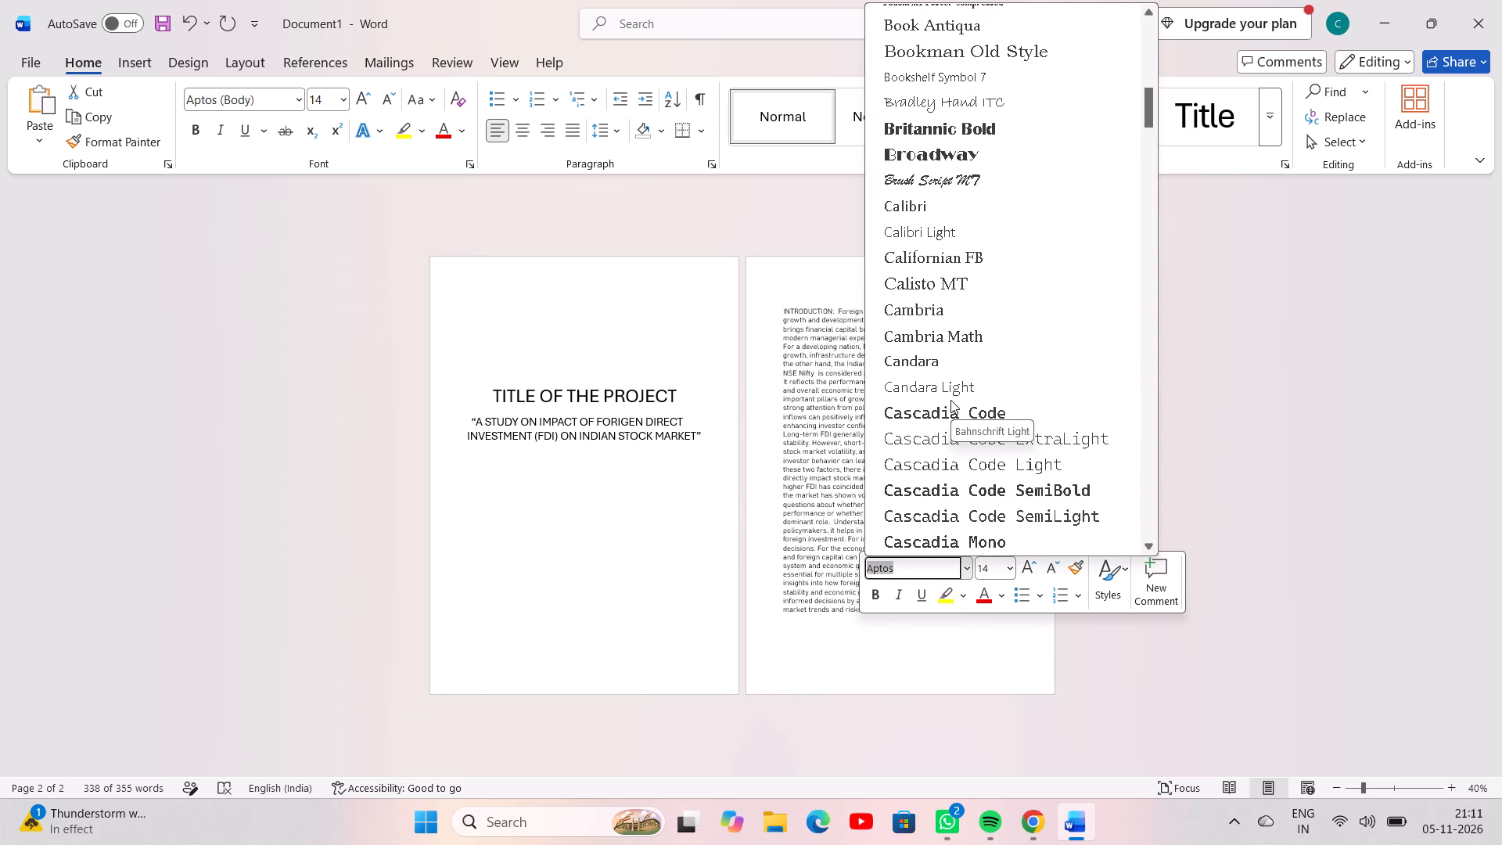
scroll(950, 400, "down", 2)
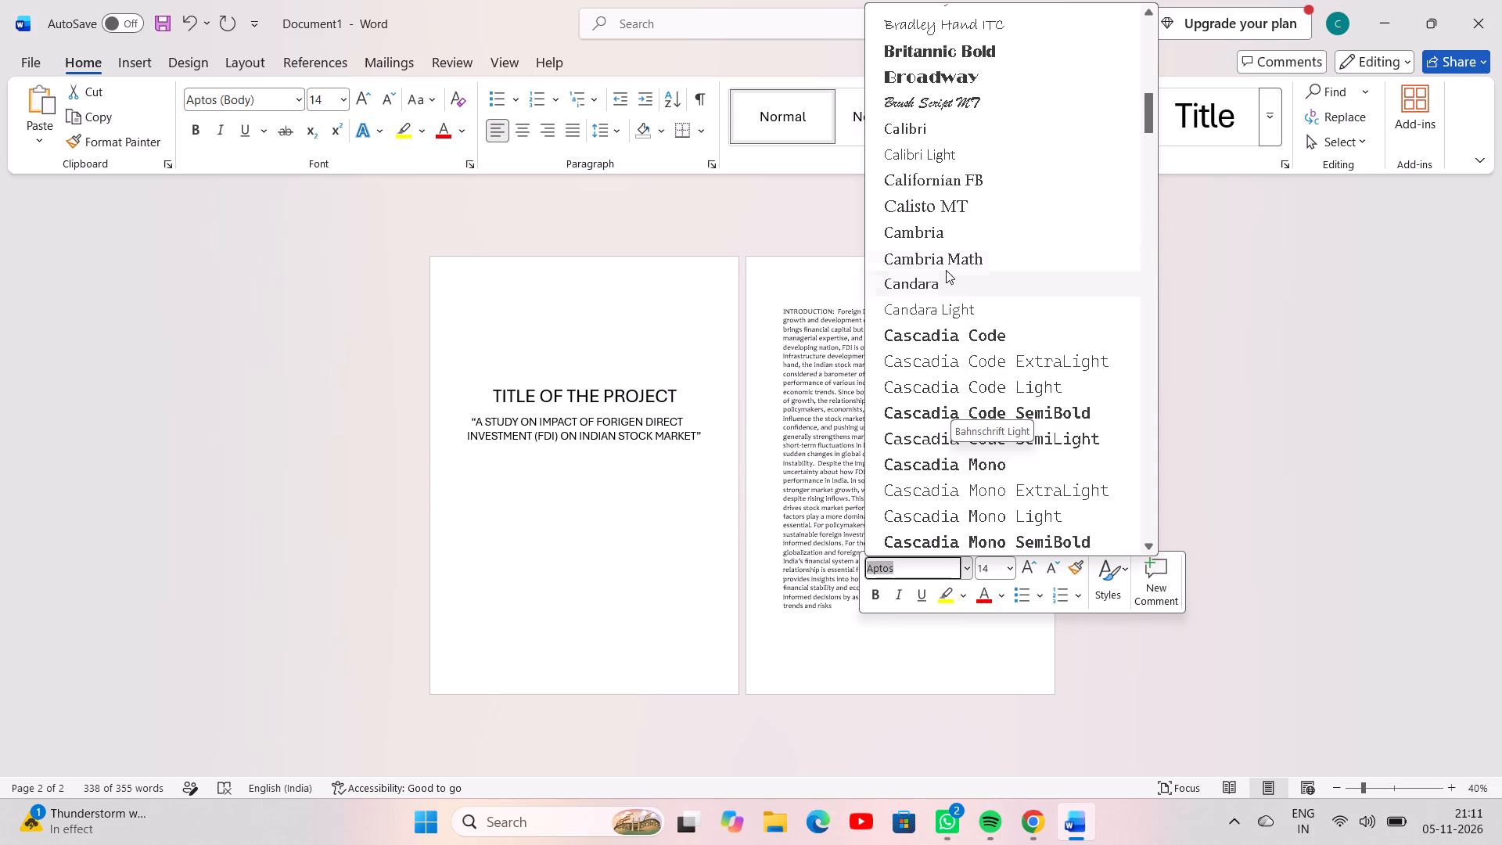
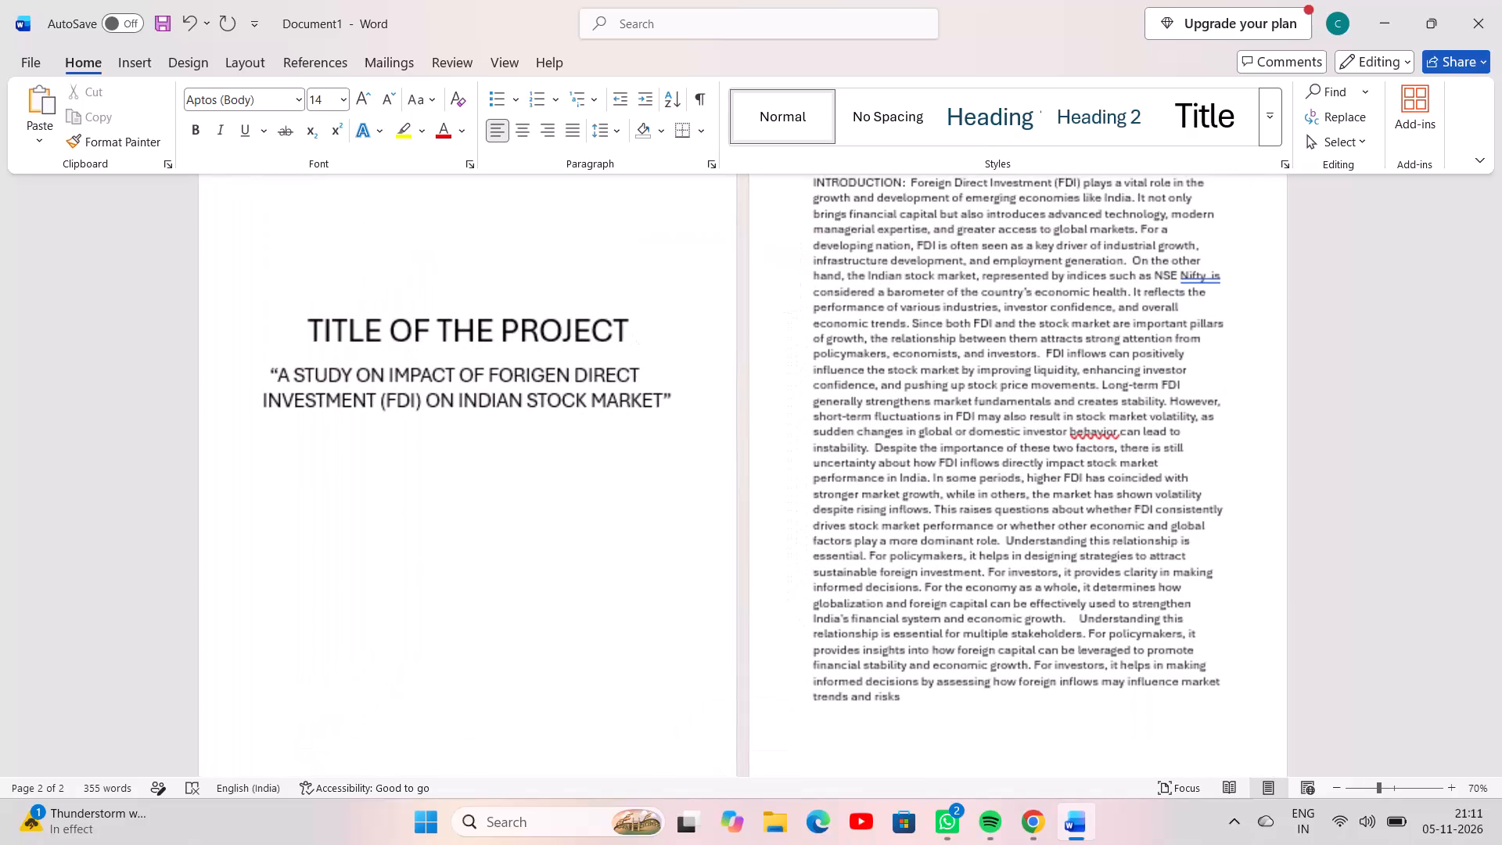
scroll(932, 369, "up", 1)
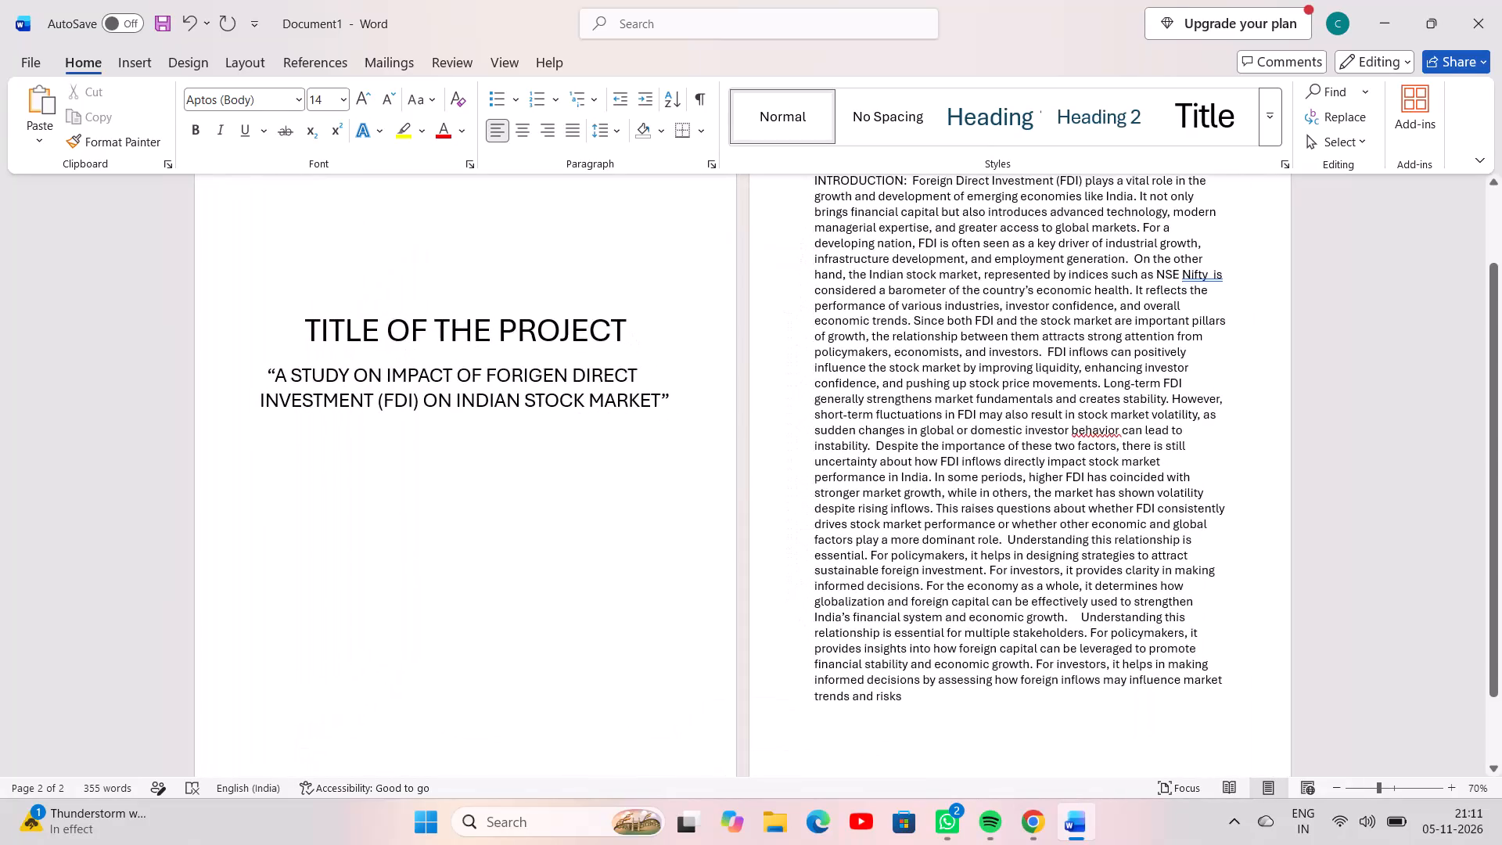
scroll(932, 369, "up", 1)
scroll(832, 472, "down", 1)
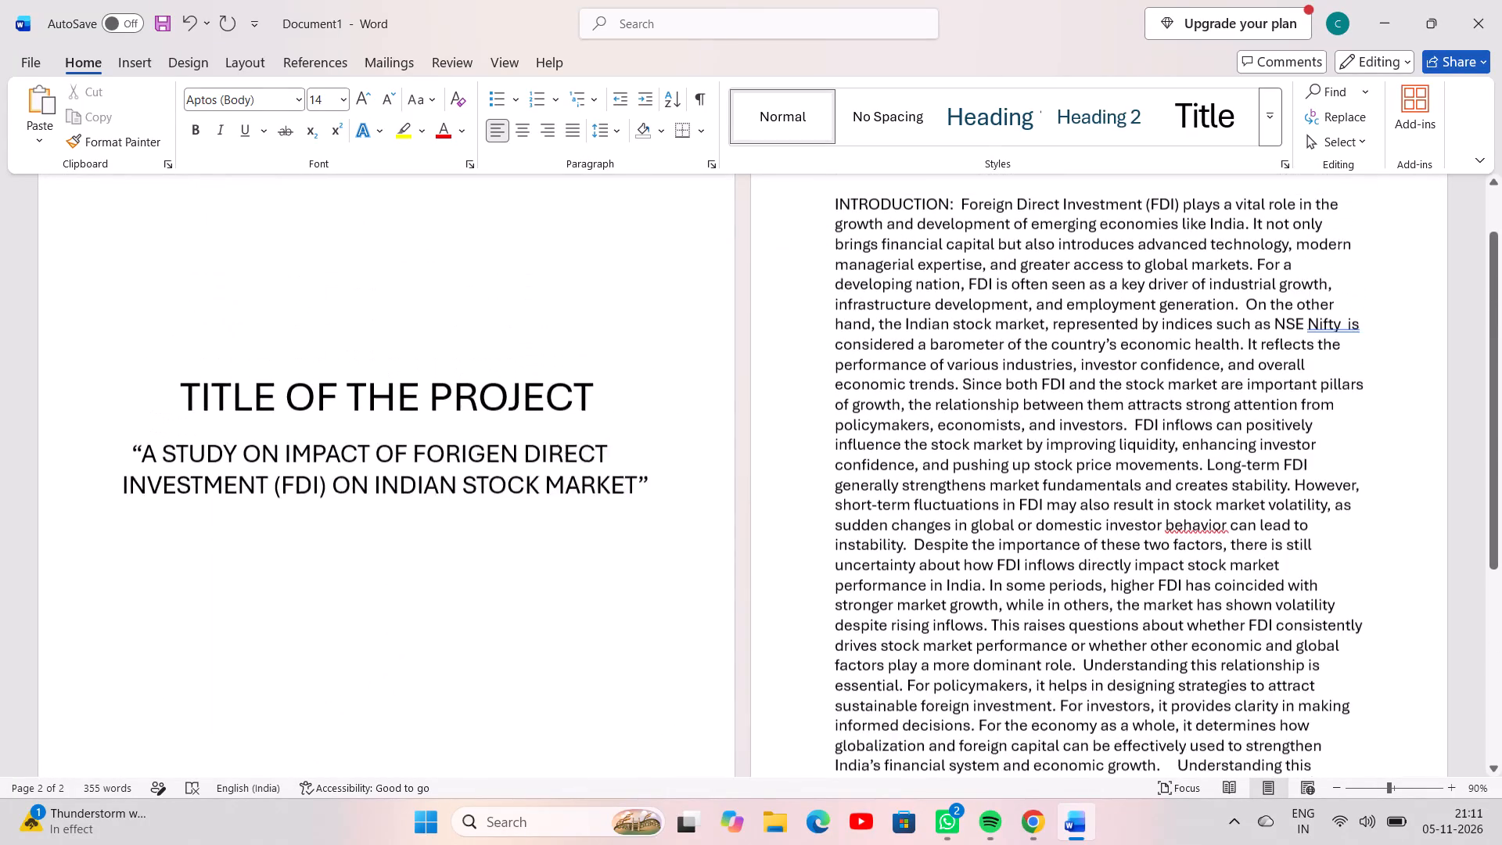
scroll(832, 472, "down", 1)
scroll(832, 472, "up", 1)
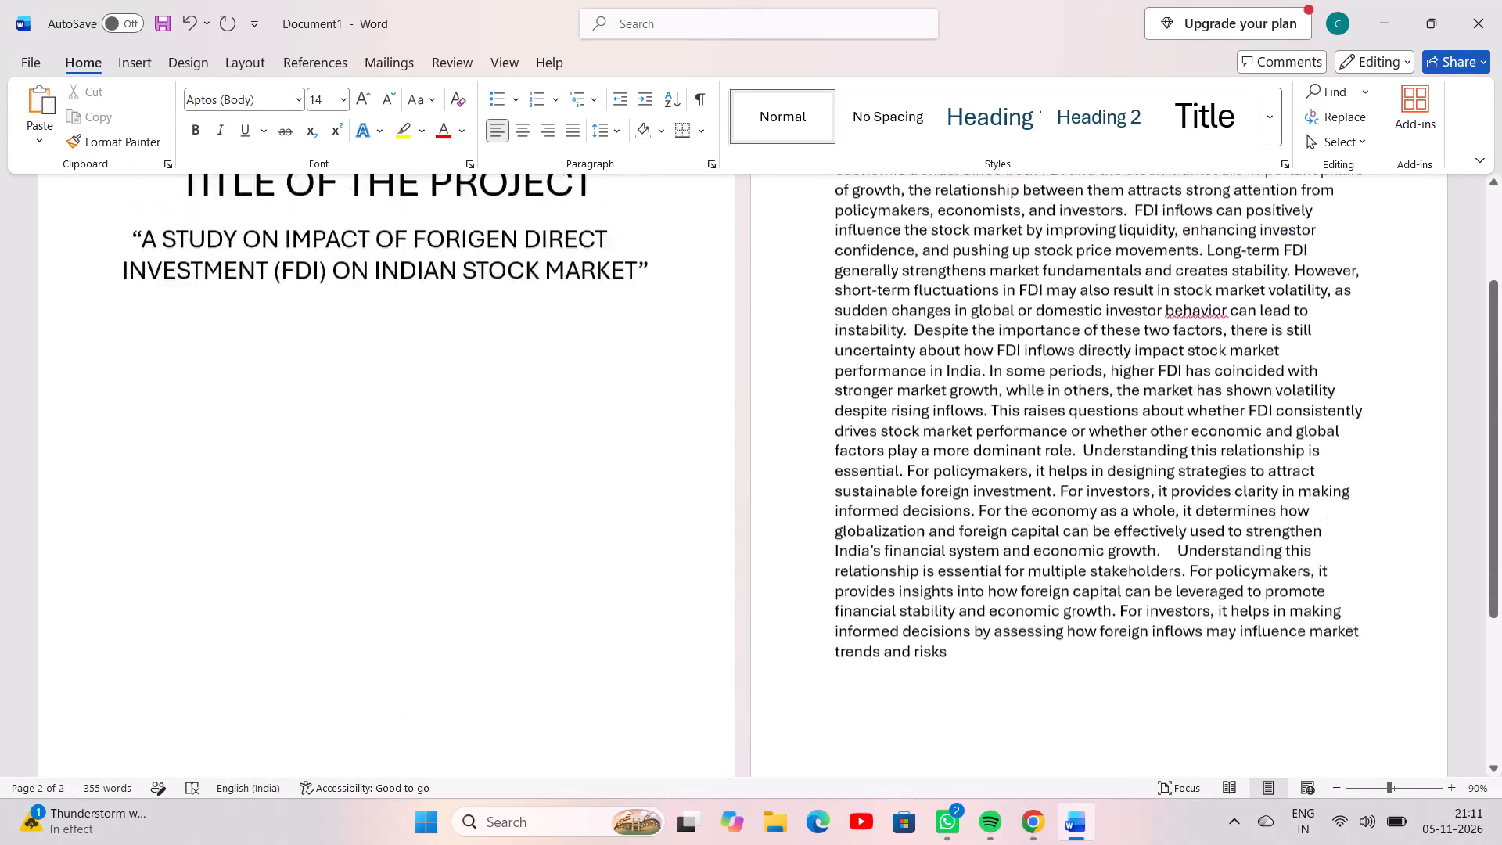
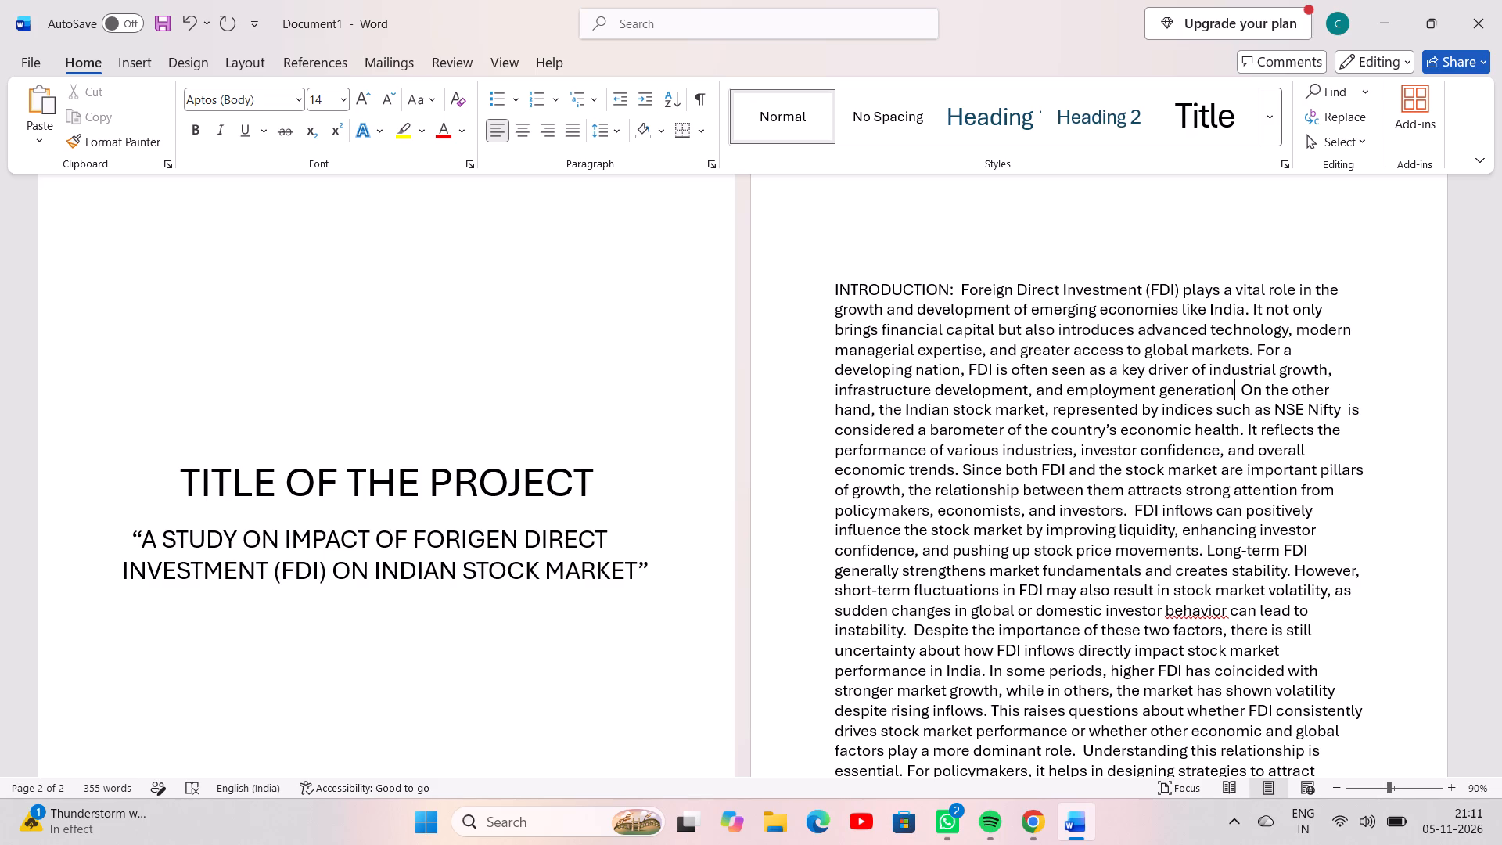
End the sentence after "employment generation" with a period, start a new paragraph at "On the other hand", and remove an extra leading space.
key("period")
key("Return")
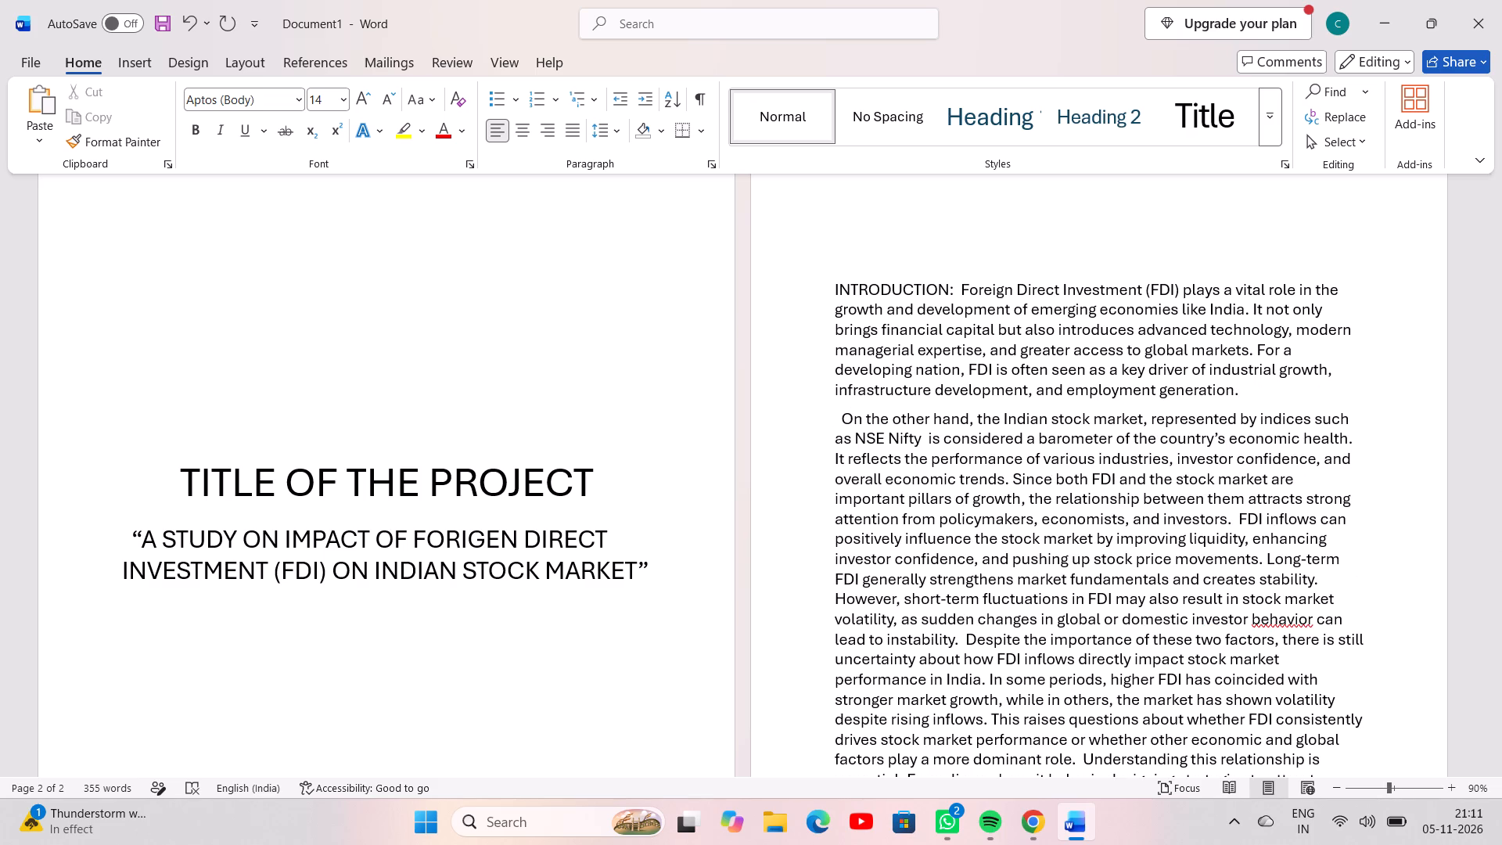
key("Right")
key("BackSpace")
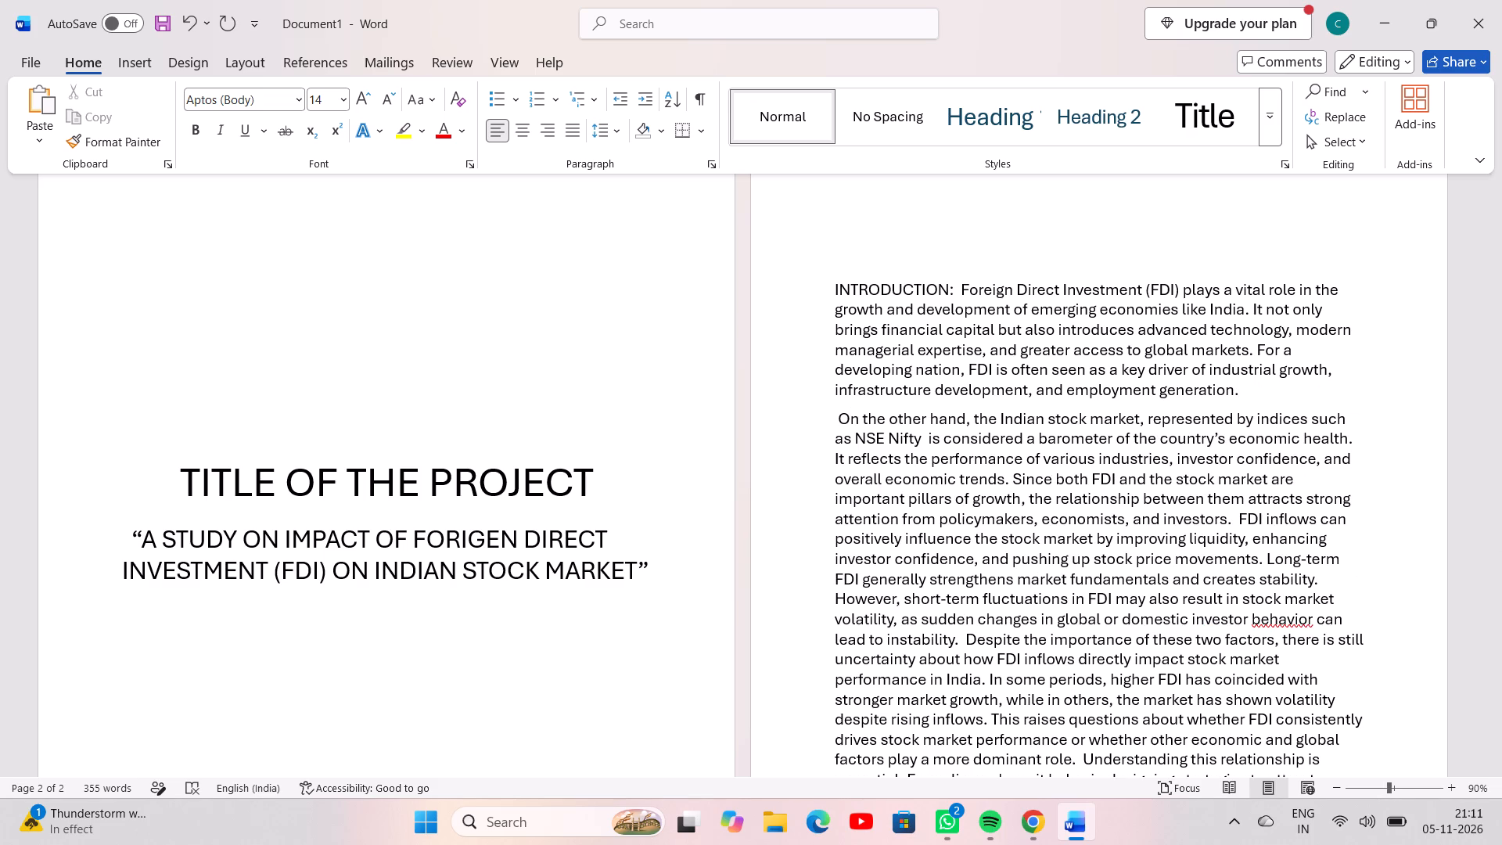
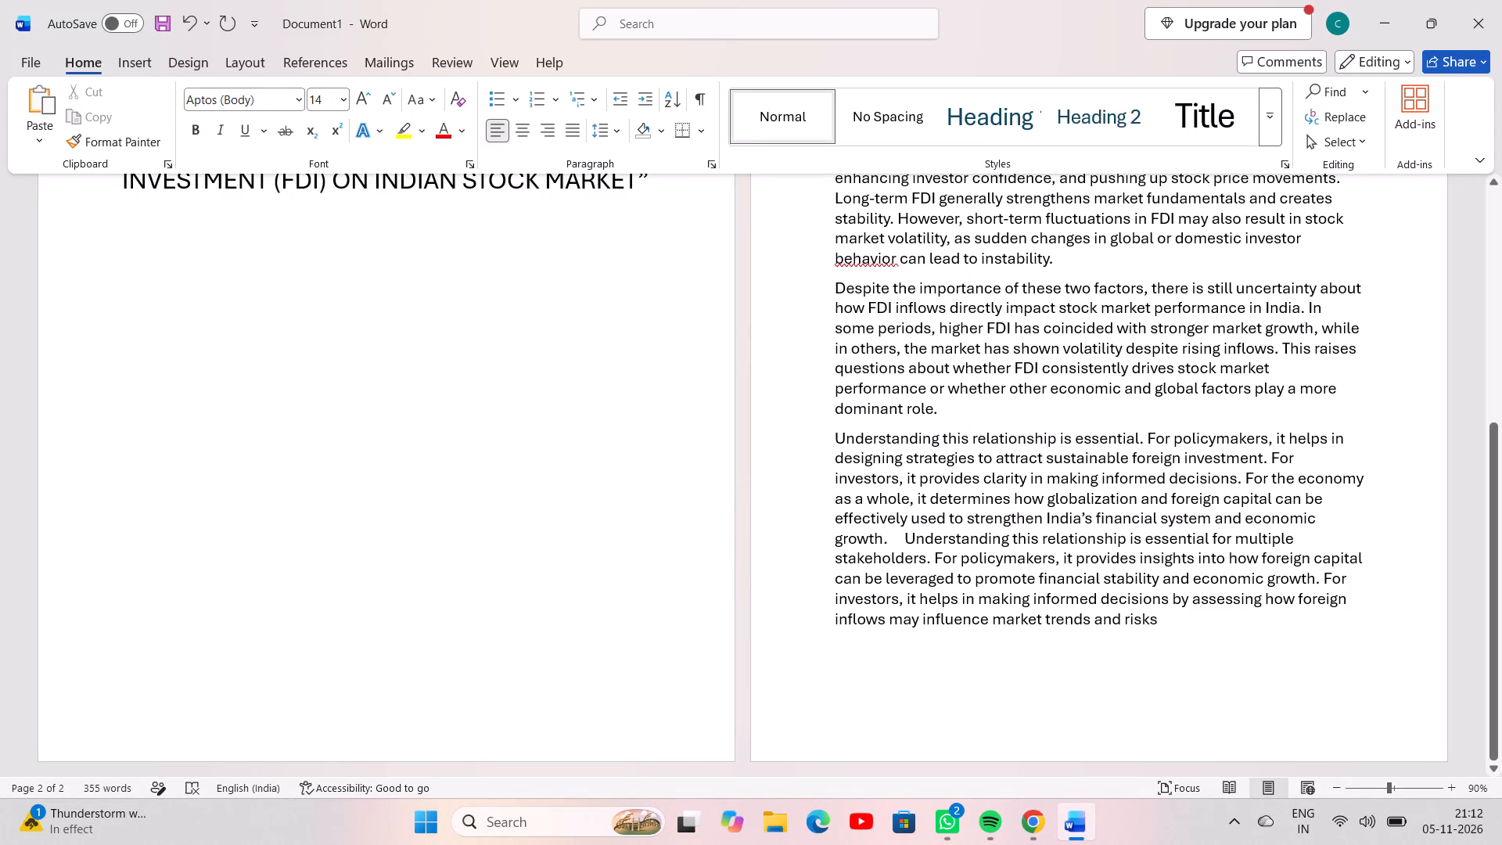
Start a new paragraph at "Understanding this relationship is essential for multiple stakeholders" and remove its extra leading space.
key("Return")
key("Right")
key("BackSpace")
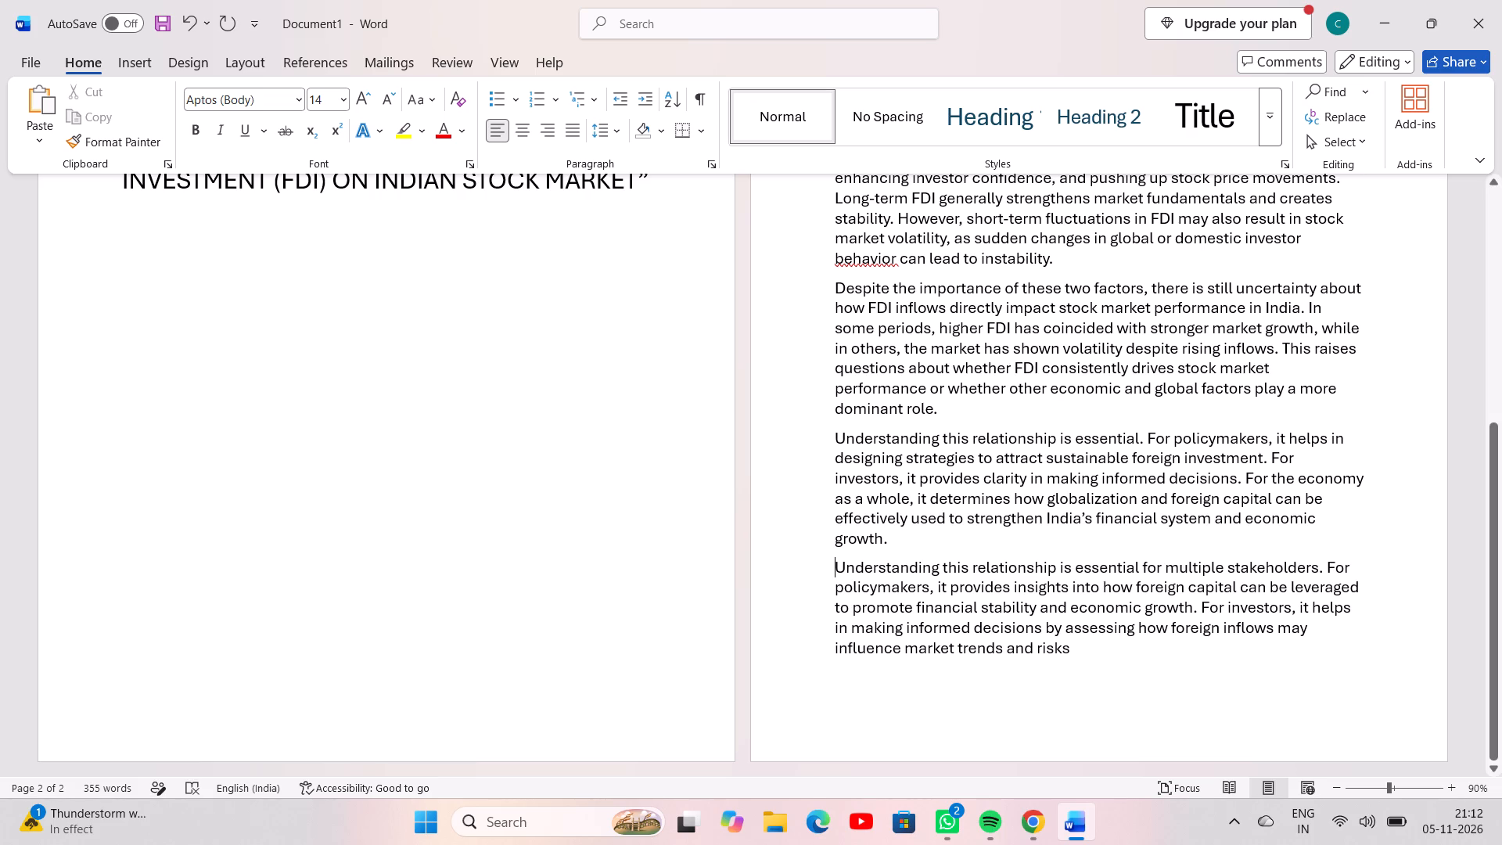
Change the spelling of "behavior" to "behaviour" in the paragraph about FDI inflows and market volatility.
left_click(875, 261)
left_click(882, 261)
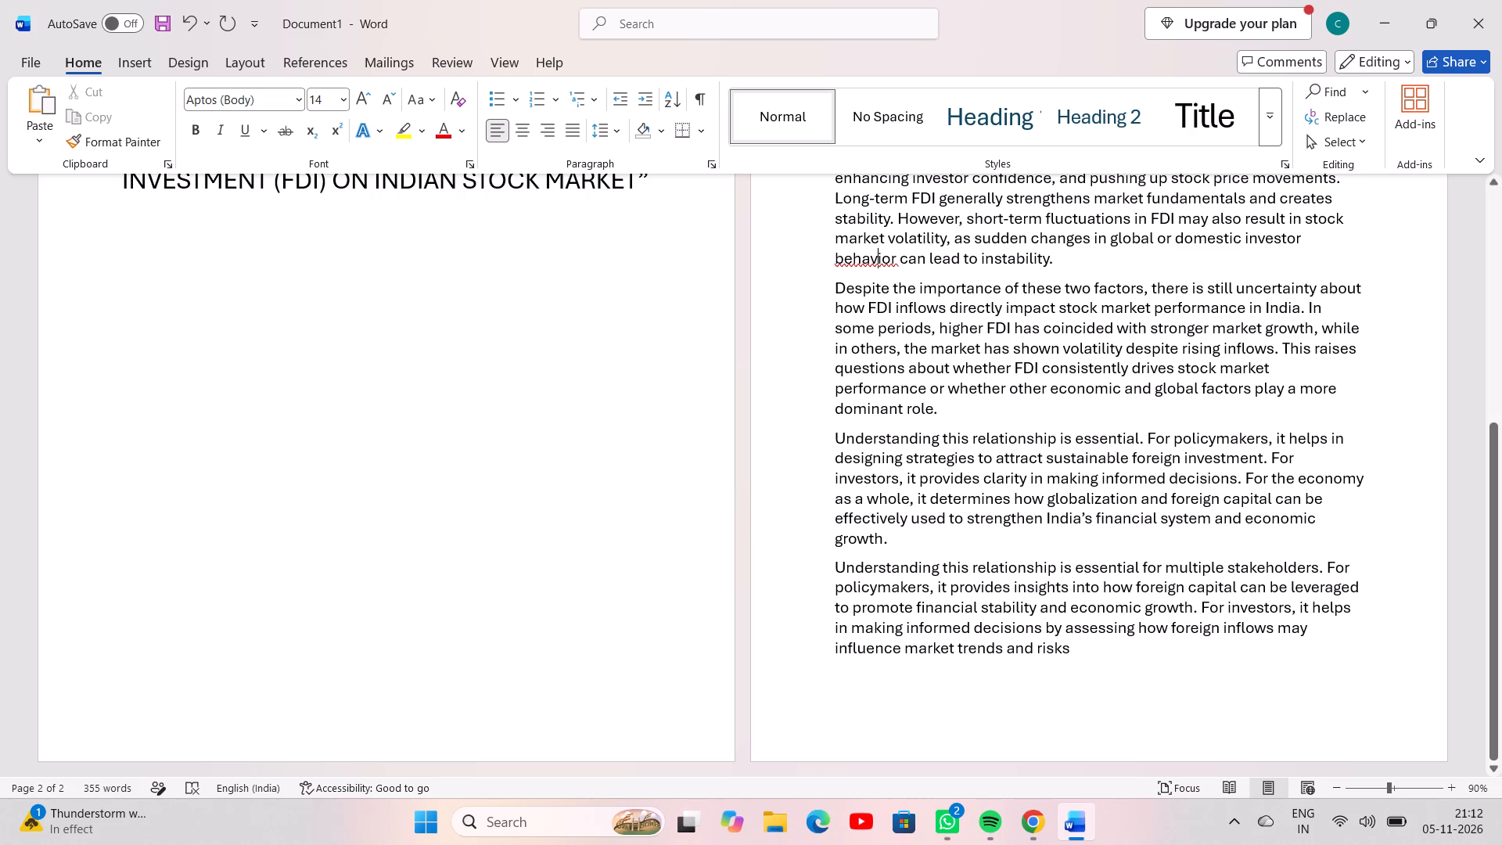
left_click(893, 261)
key("u")
Delete the empty line above the "INTRODUCTION" text at the top of the second page.
scroll(893, 261, "up", 1)
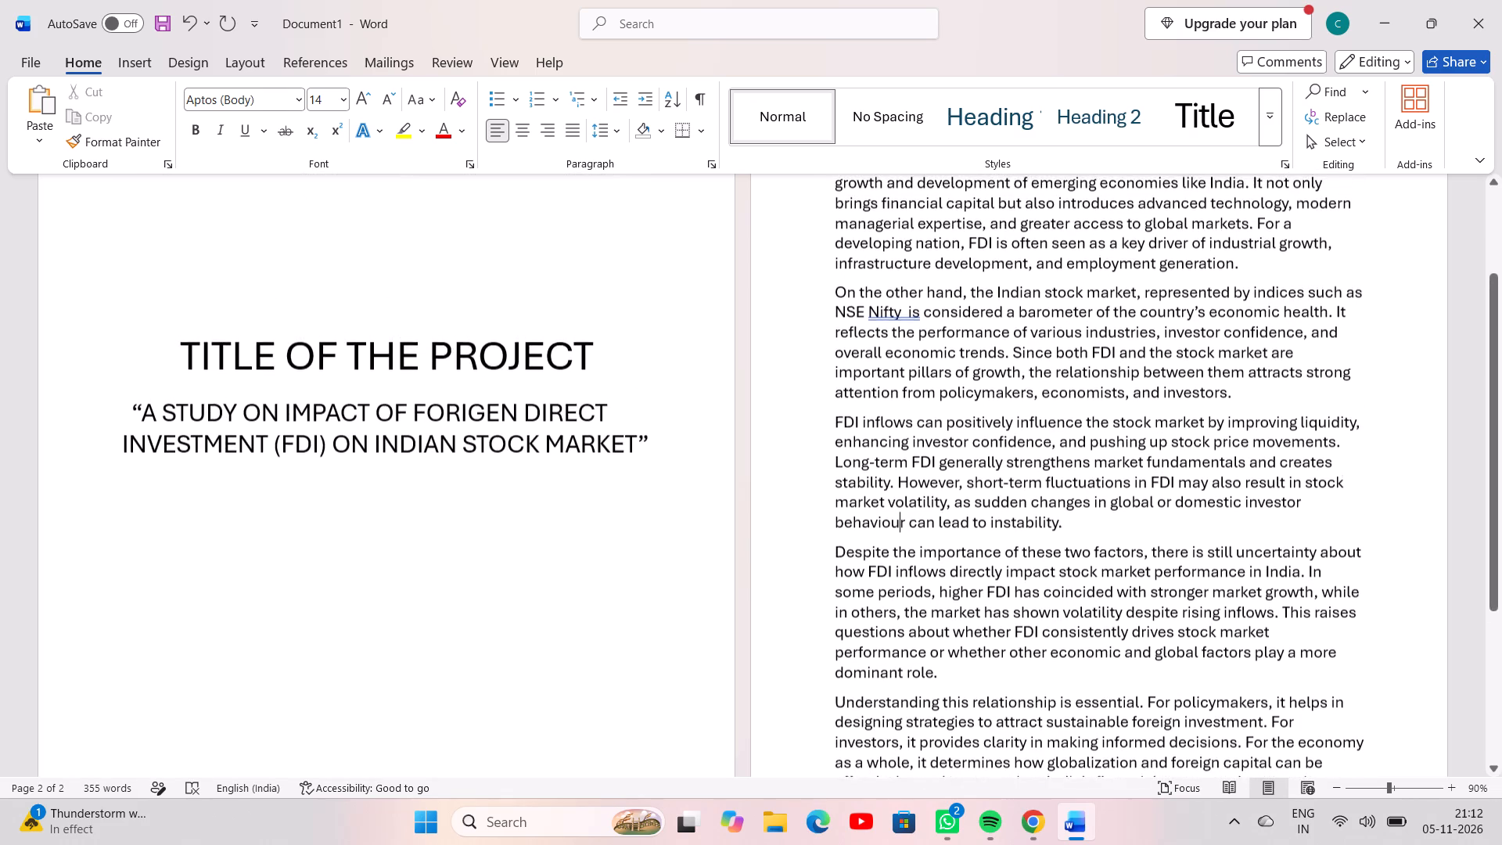
scroll(893, 261, "up", 1)
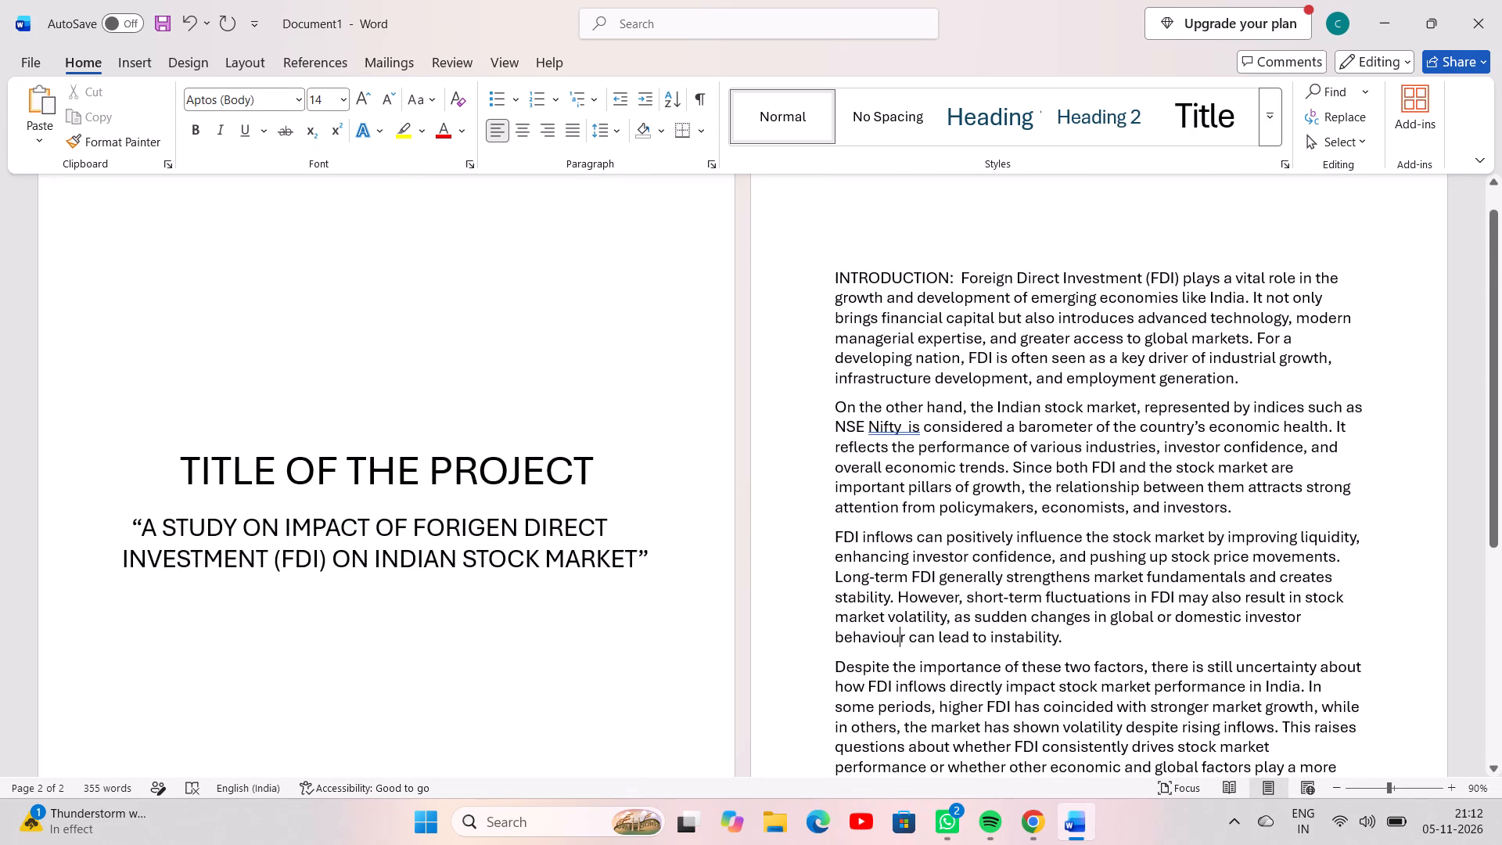
scroll(911, 409, "up", 1)
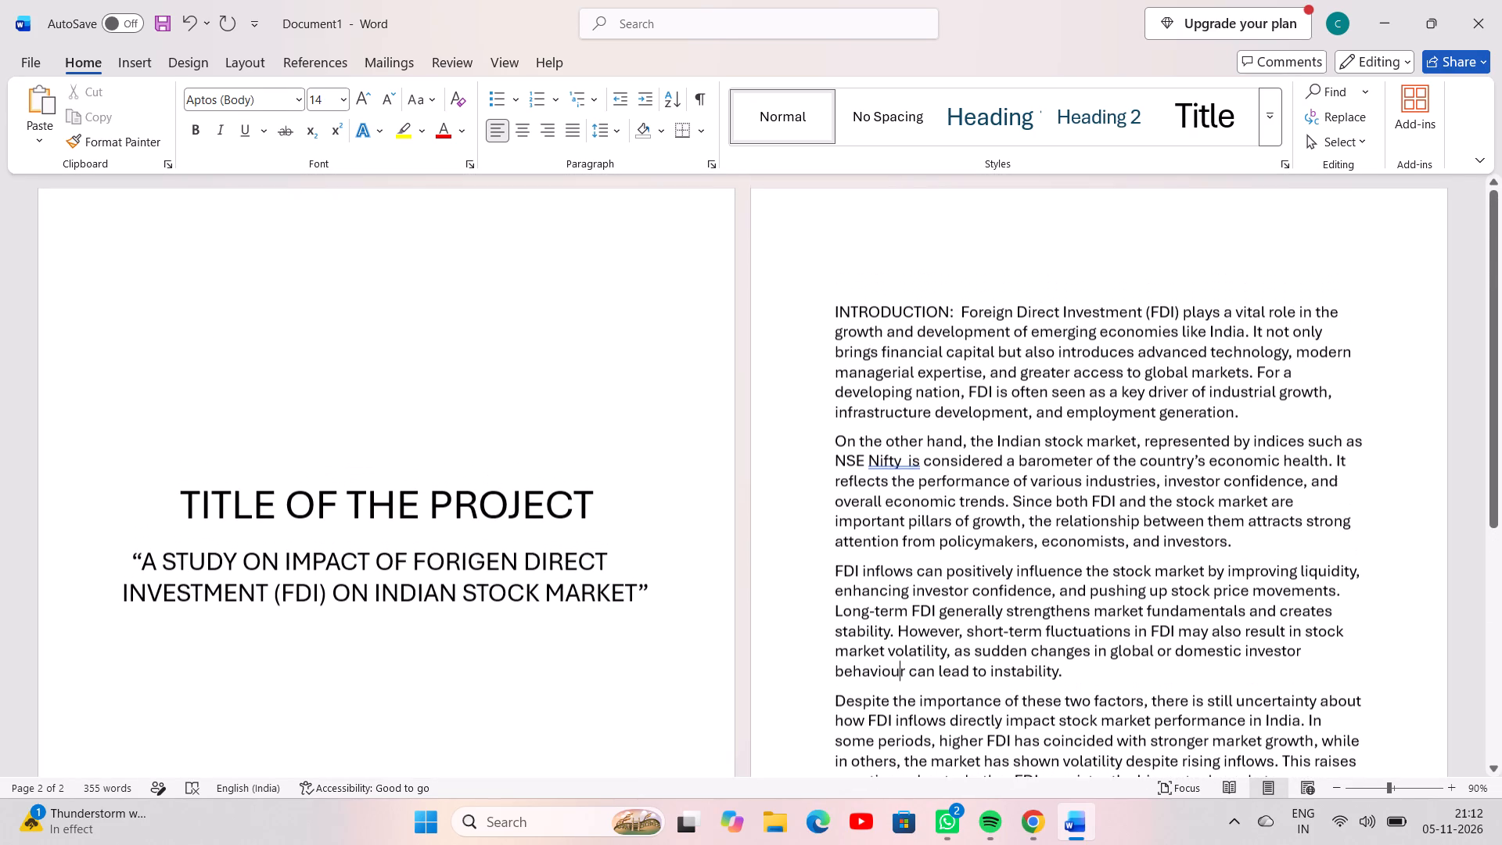
scroll(911, 409, "up", 1)
double_click(828, 293)
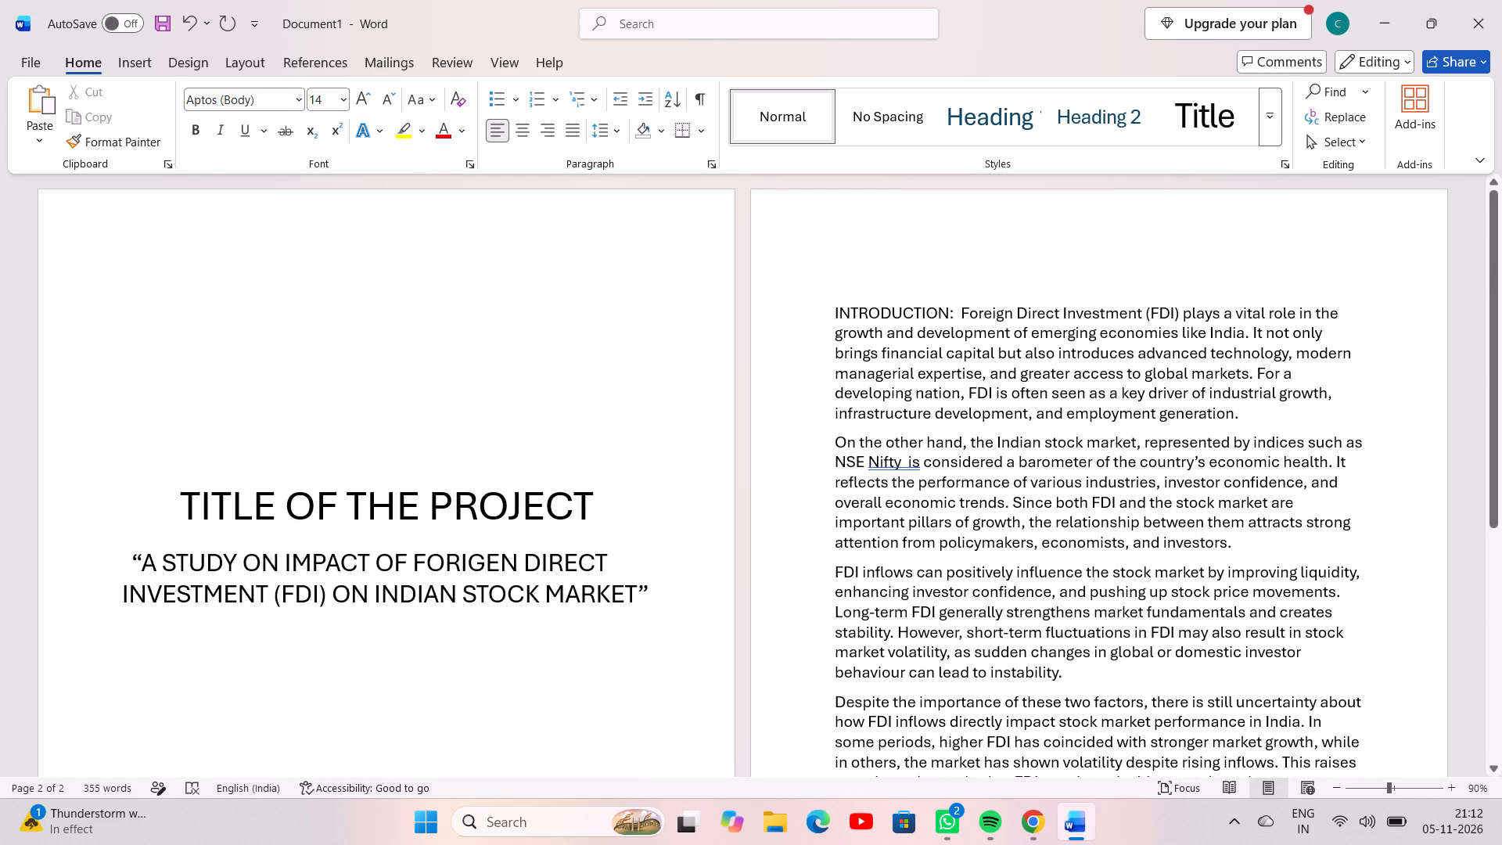
left_click(830, 307)
key("BackSpace")
key("BackSpace")
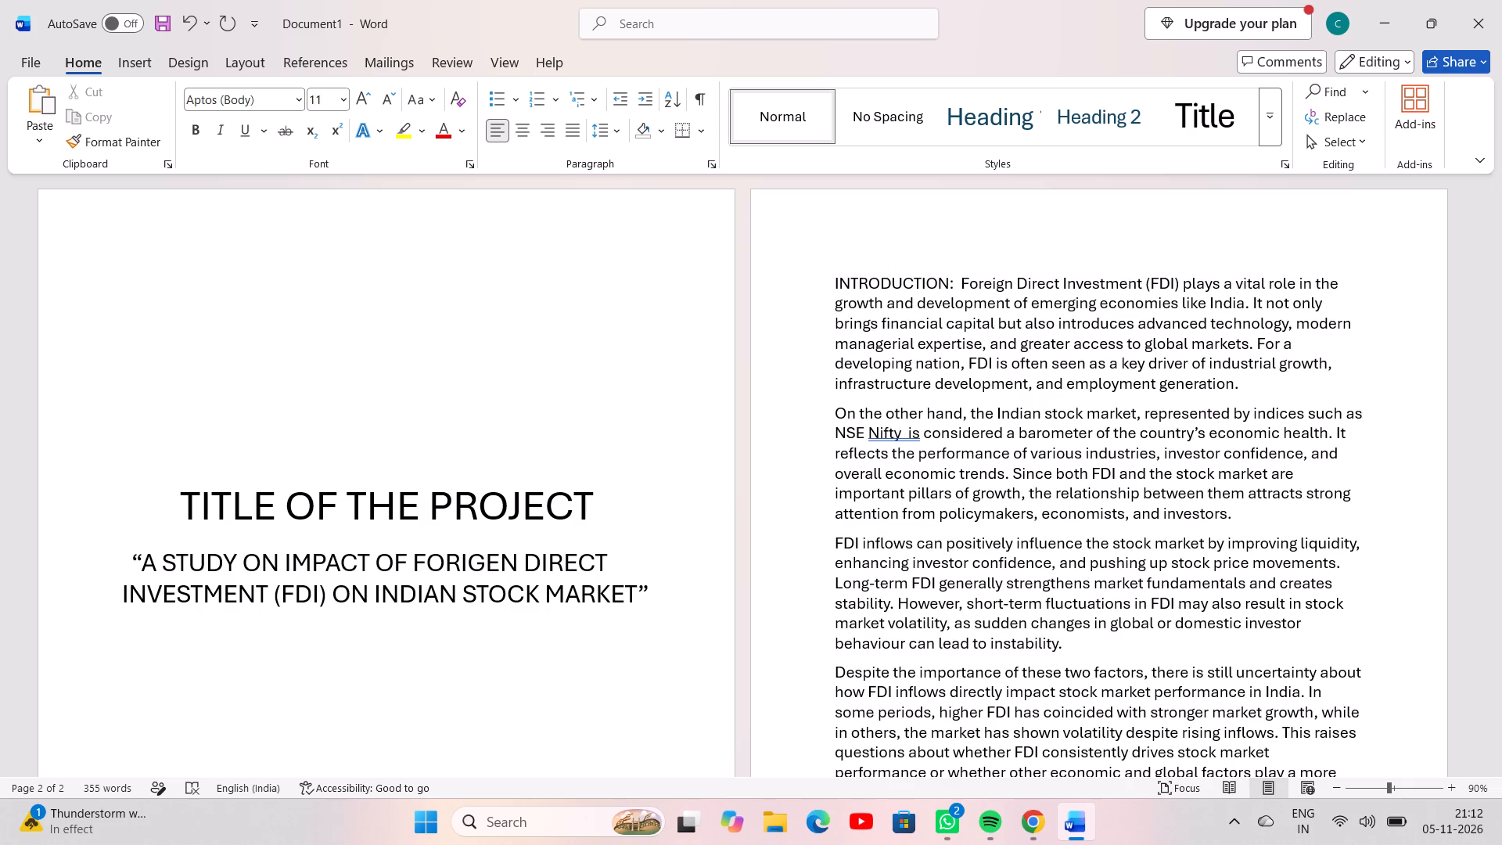
Add a period after "market trends and risks" at the end of the last introduction paragraph.
scroll(830, 307, "down", 3)
scroll(830, 307, "up", 1)
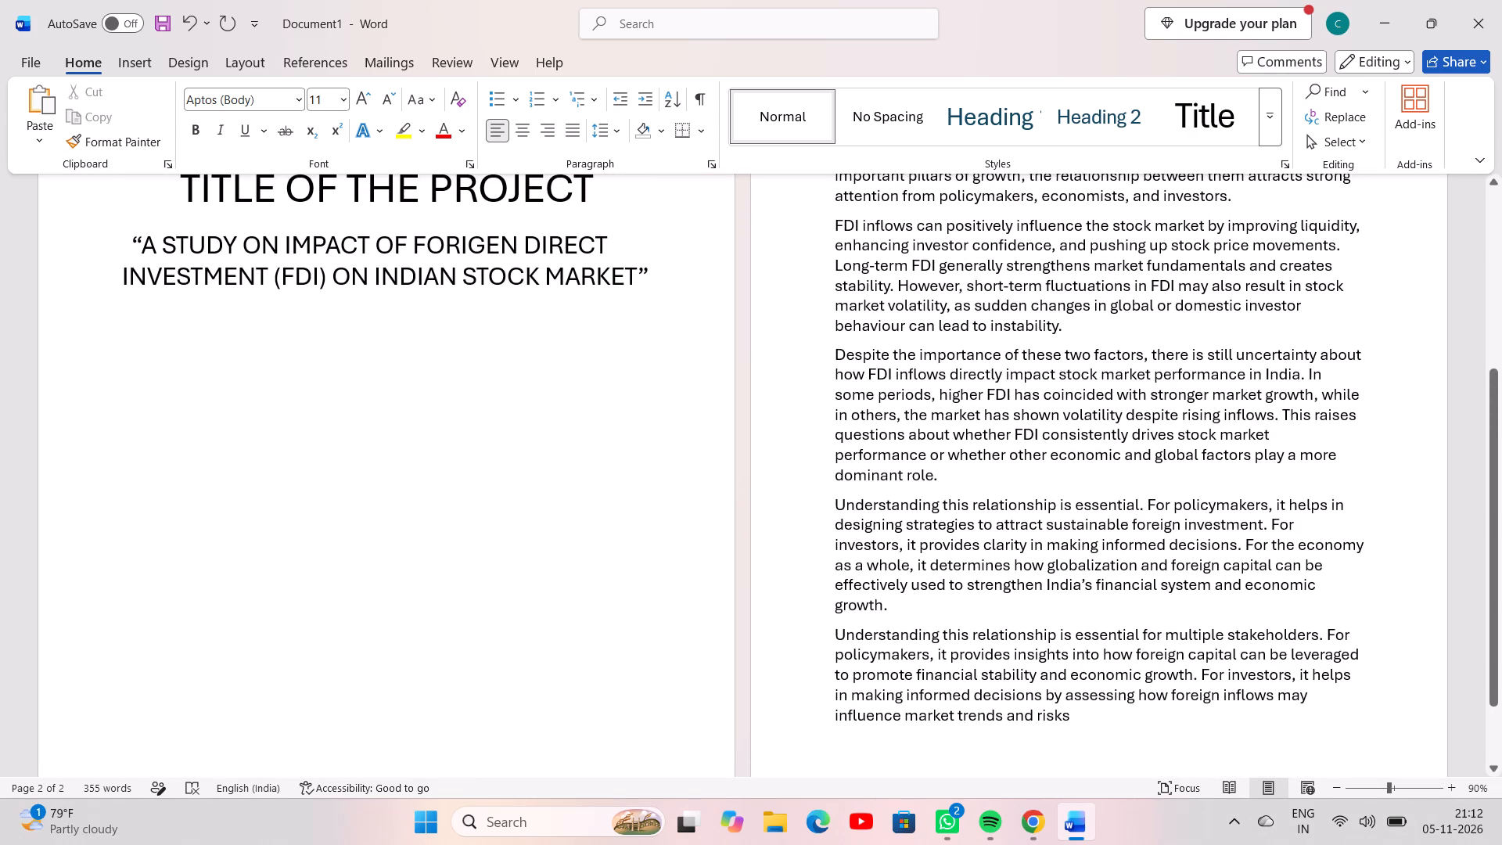
left_click(1083, 717)
key("period")
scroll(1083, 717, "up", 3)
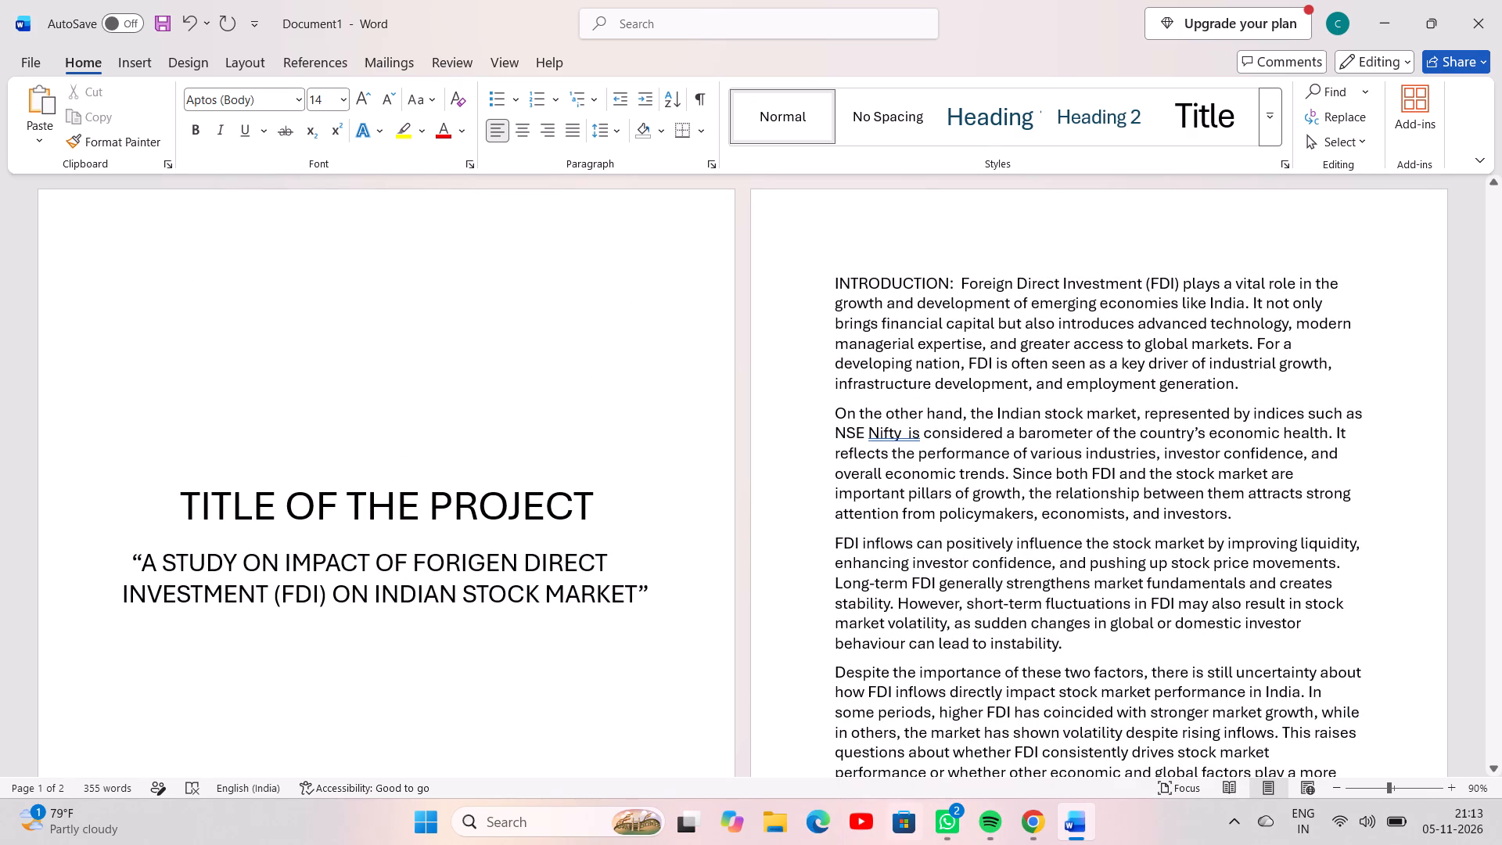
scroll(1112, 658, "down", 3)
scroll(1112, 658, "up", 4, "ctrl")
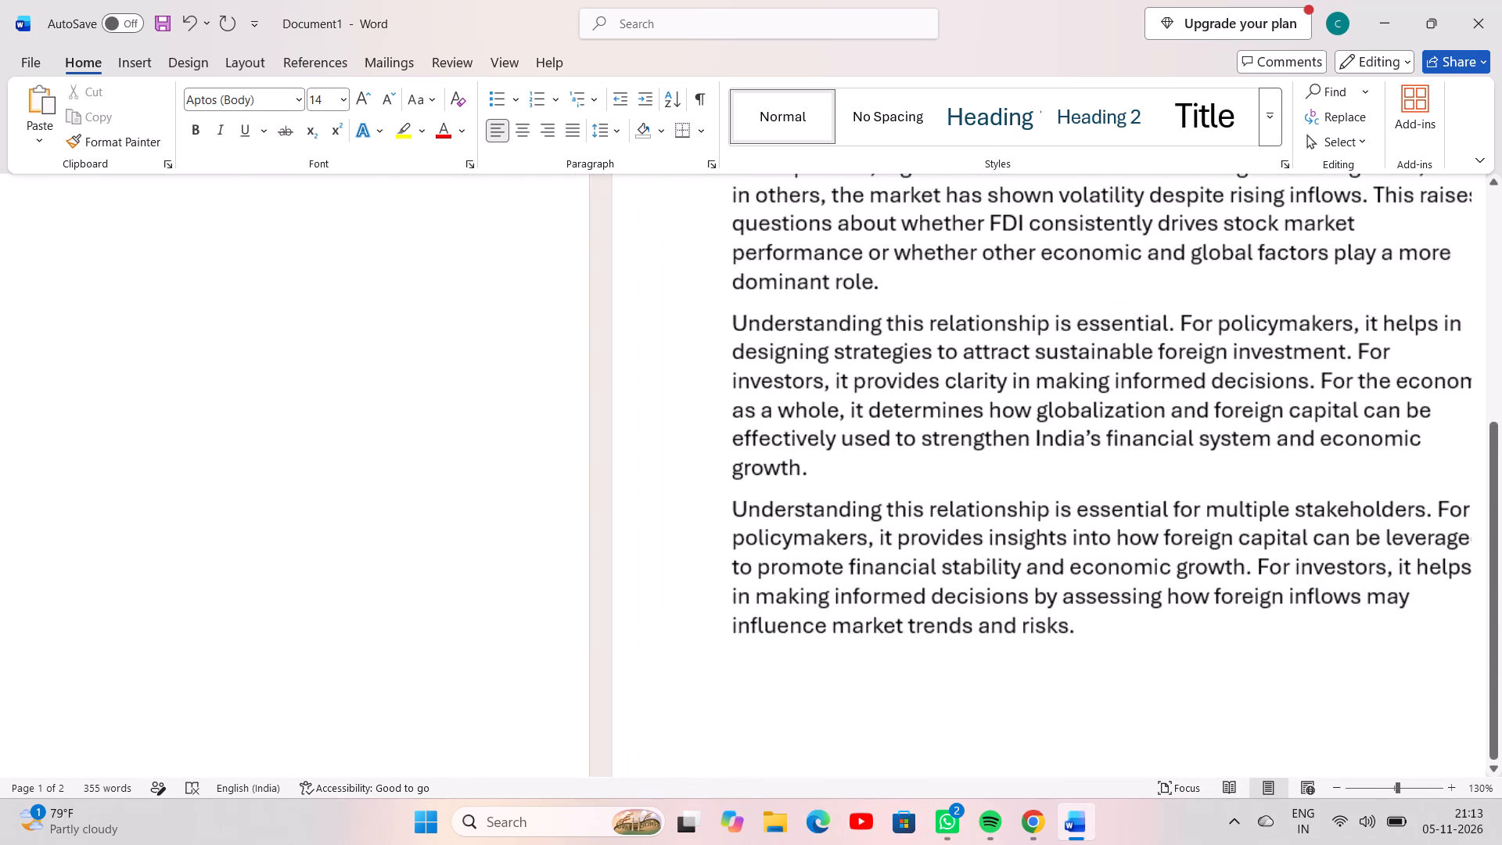
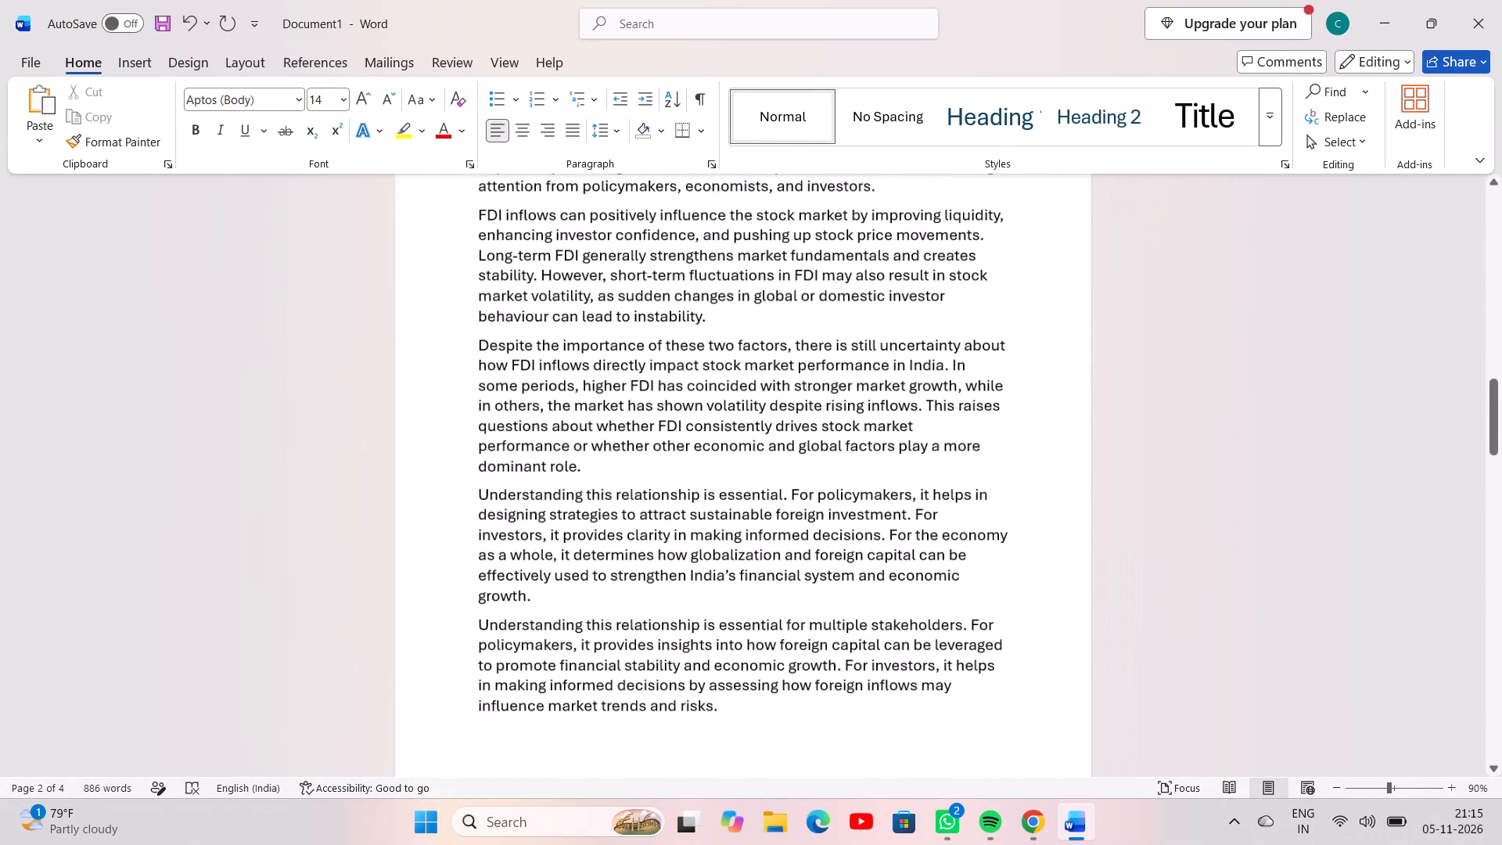
Separate "INTRODUCTION:" from the paragraph beginning "Foreign Direct Investment (FDI)" so the heading stands on its own line.
scroll(716, 583, "up", 2)
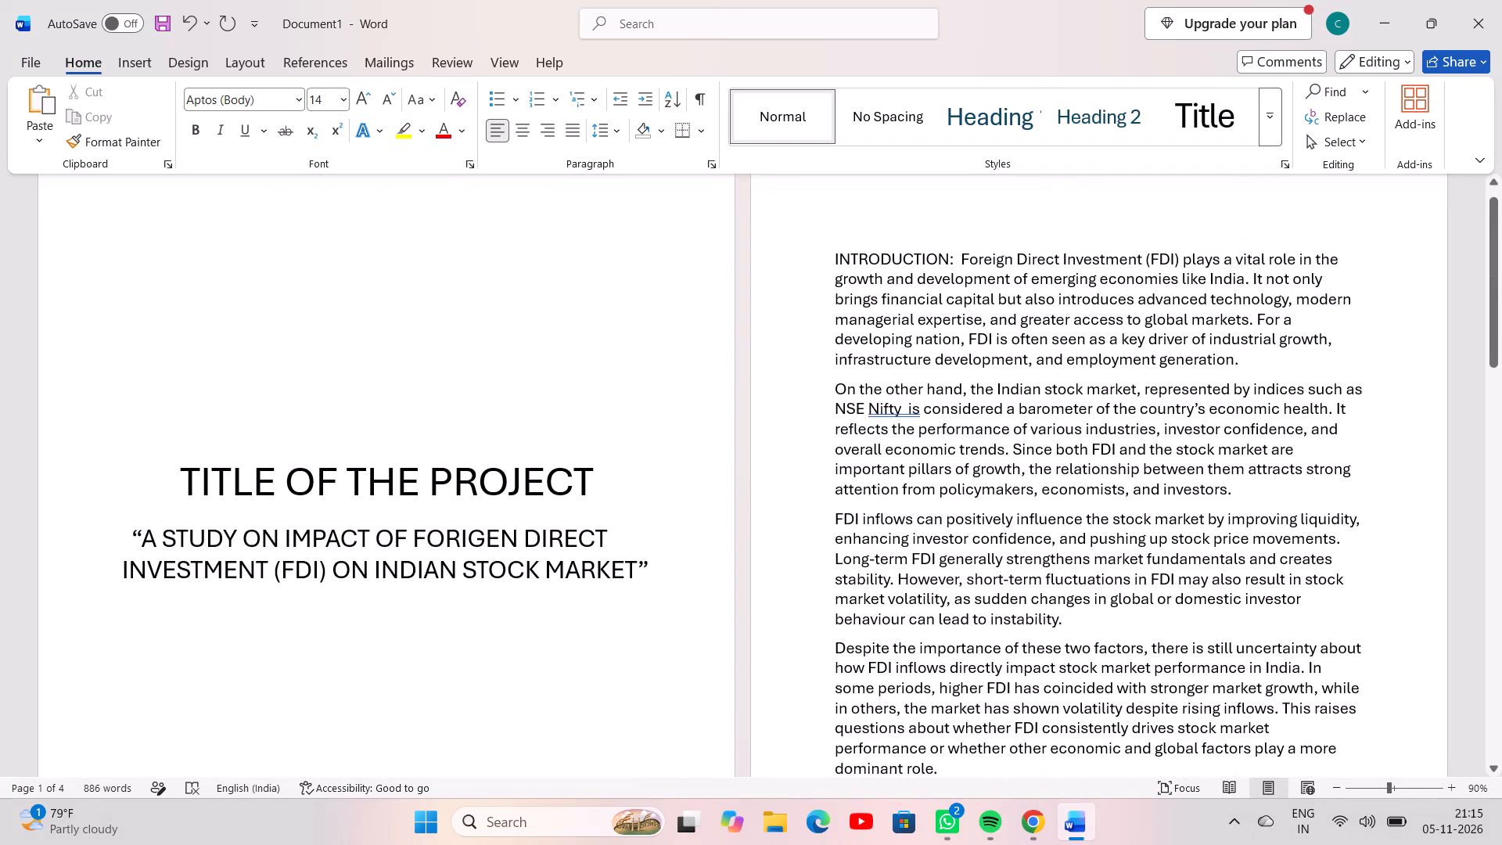
left_click(962, 262)
key("Return")
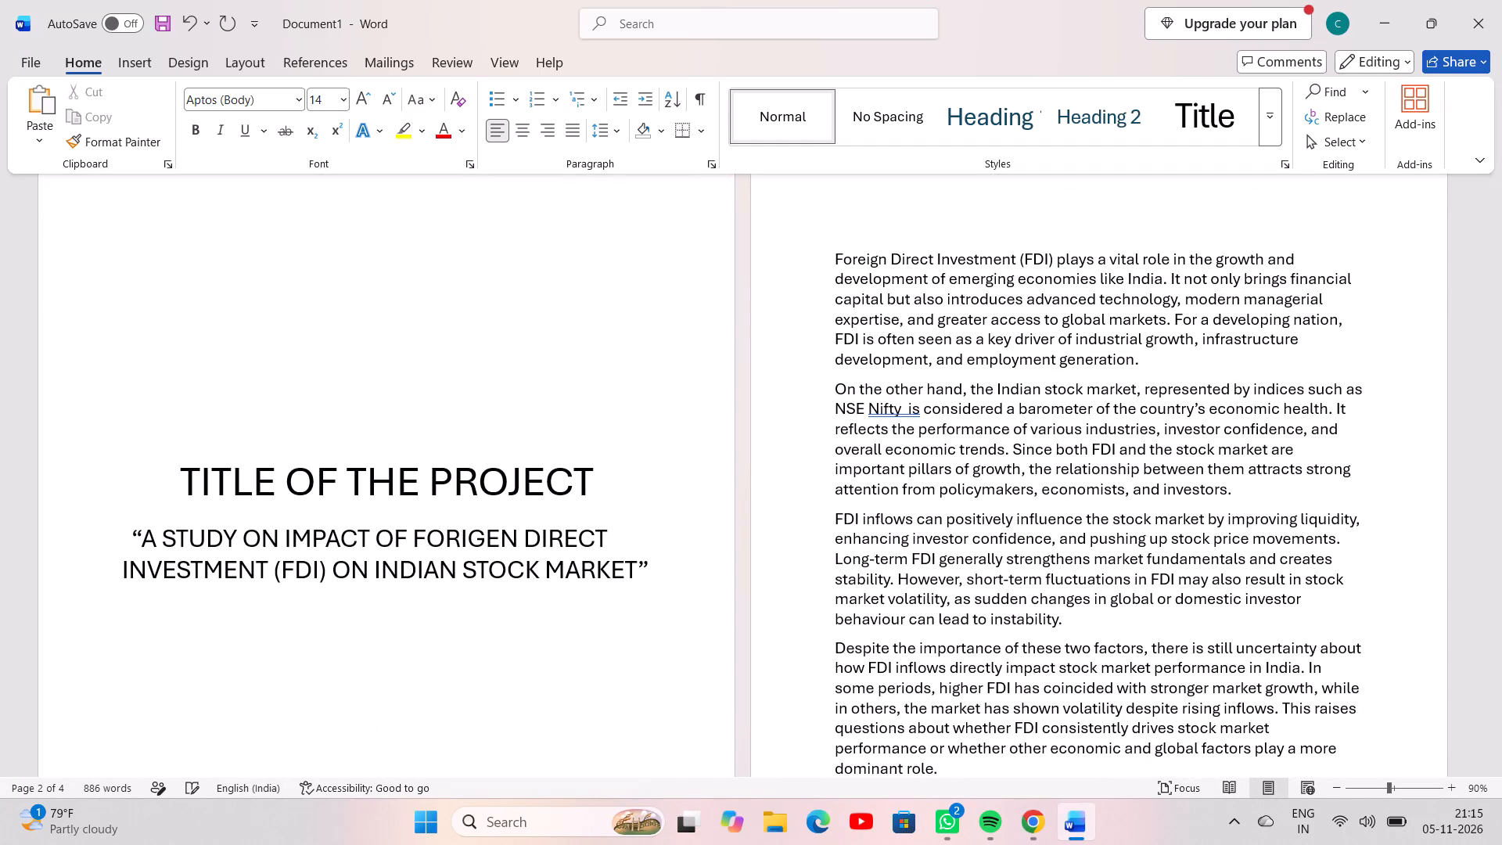
Move the "INTRODUCTION:" heading from the bottom of the title page to the second page by adding an empty line above it.
scroll(962, 262, "up", 1)
scroll(962, 262, "down", 1)
scroll(962, 262, "up", 2)
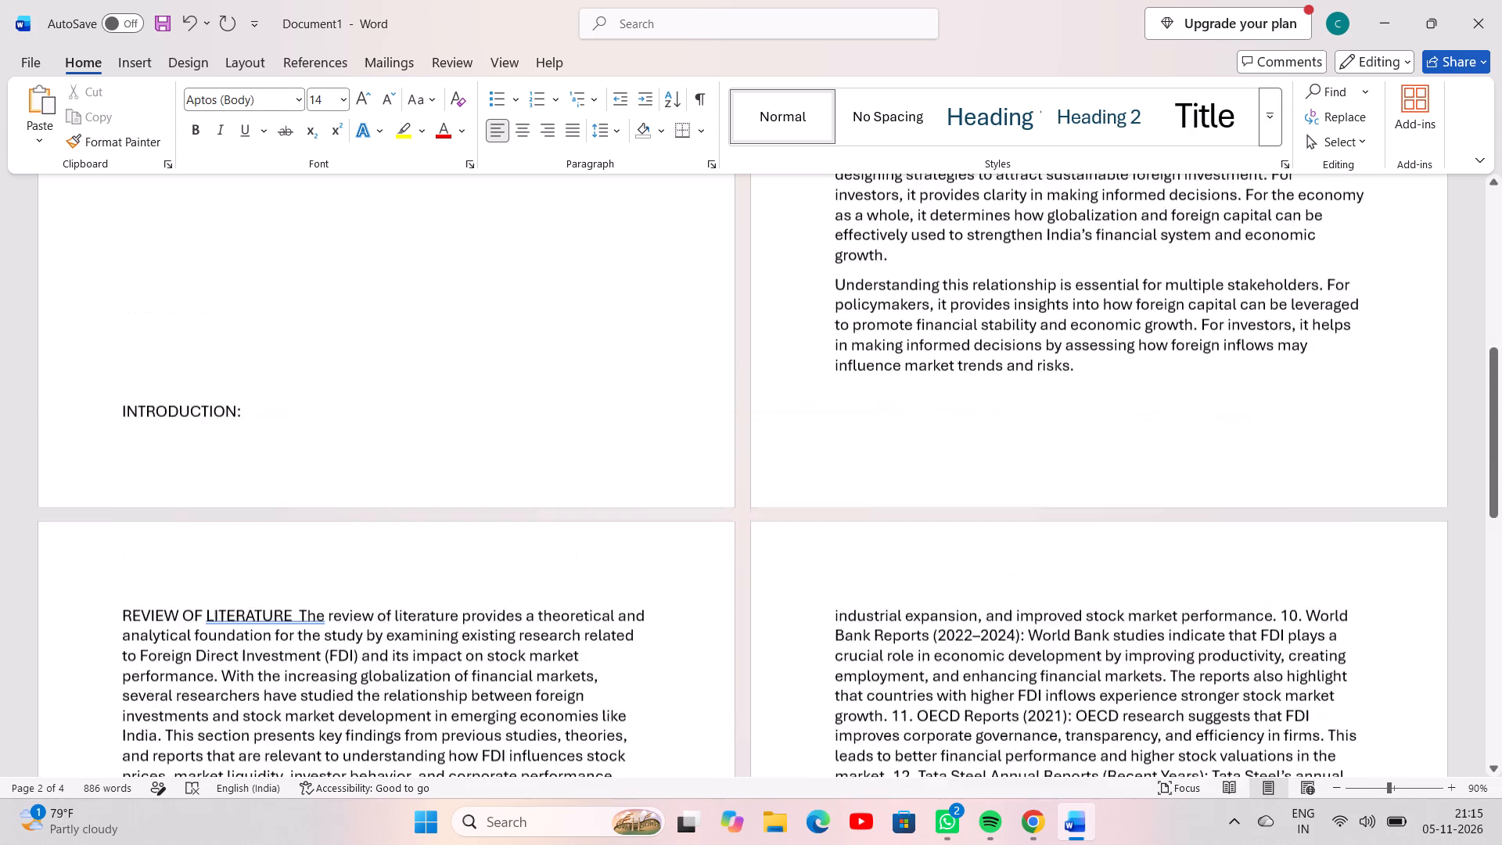
scroll(962, 262, "up", 1)
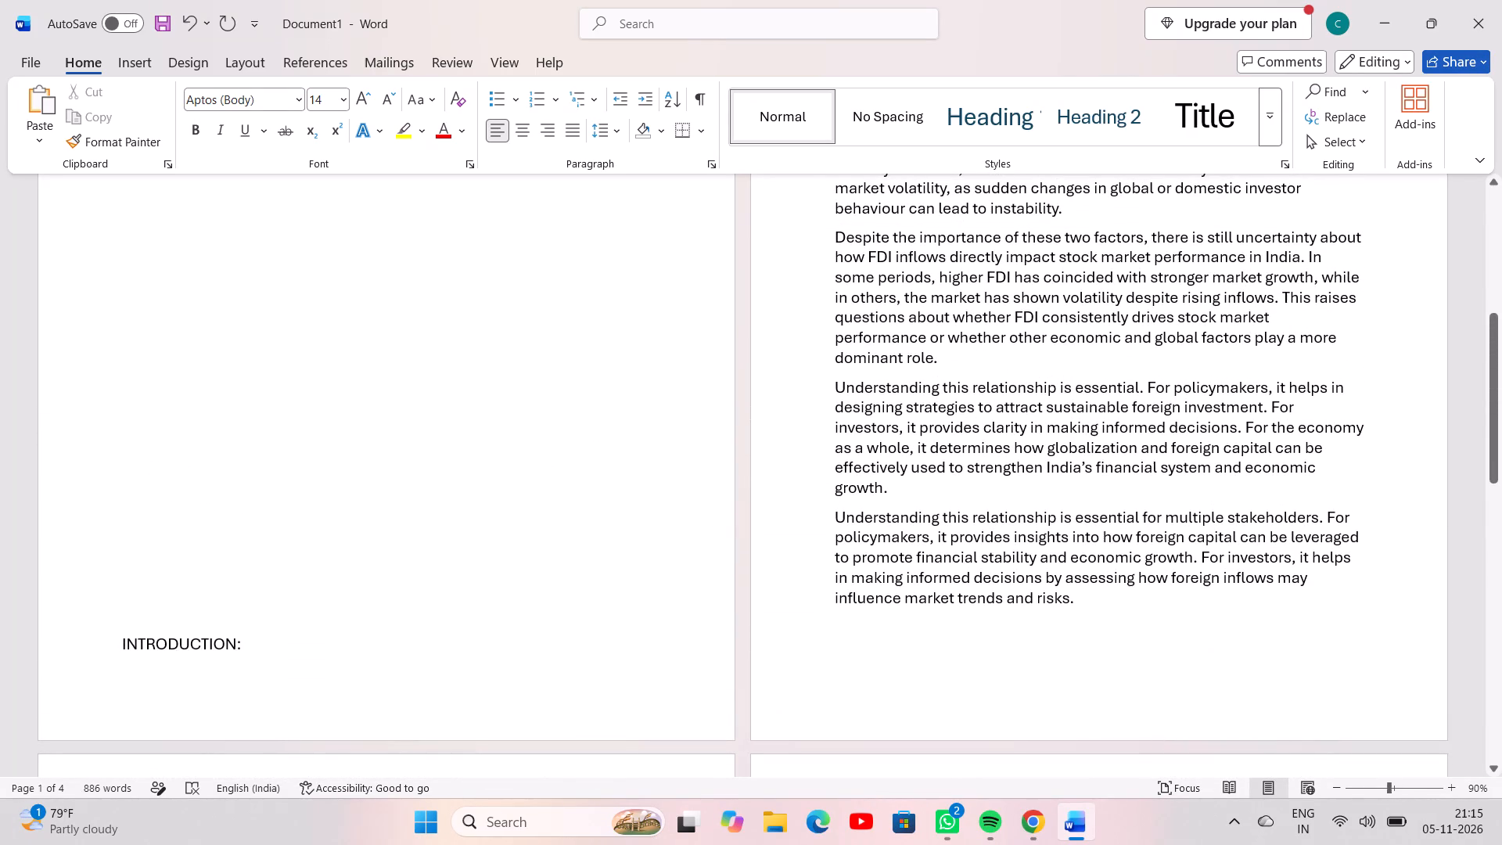
left_click(118, 648)
key("Return")
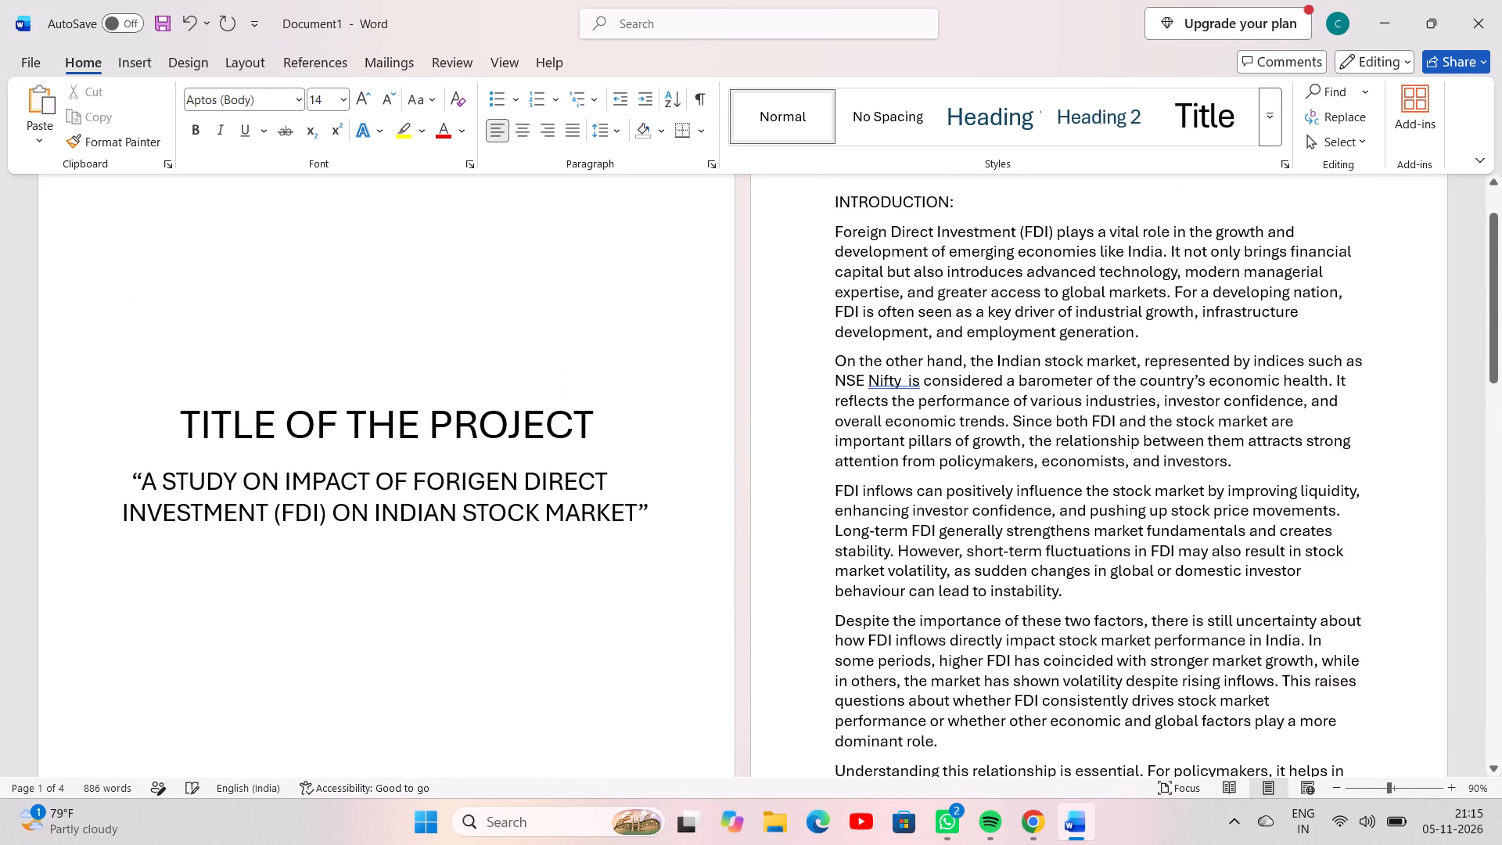
Place "REVIEW OF LITERATURE" on its own line and remove the leading spaces from the paragraph that follows it.
scroll(118, 648, "down", 3)
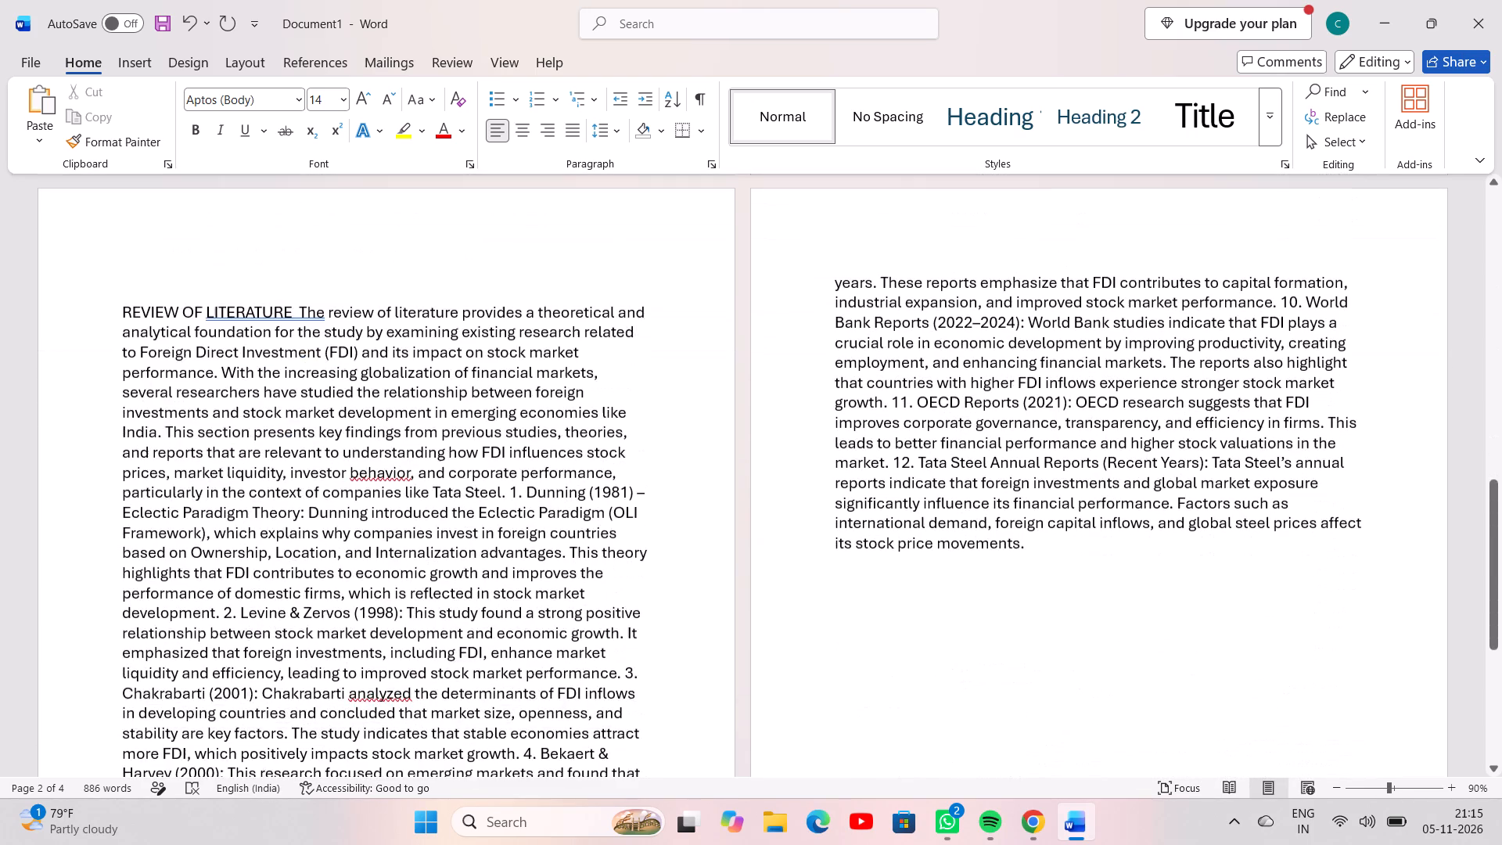
scroll(118, 648, "down", 2)
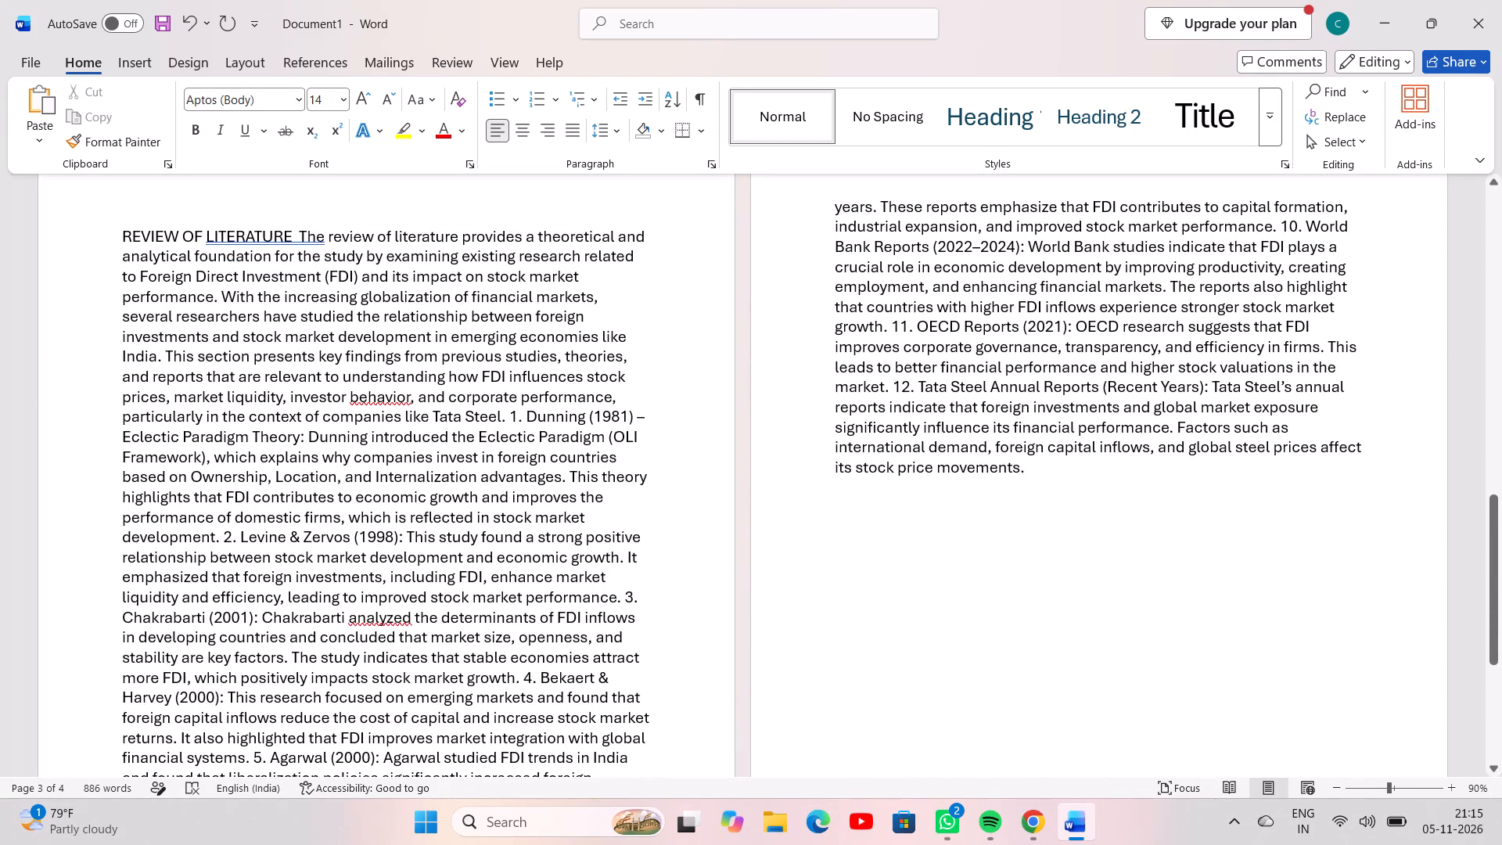
left_click(288, 232)
key("Return")
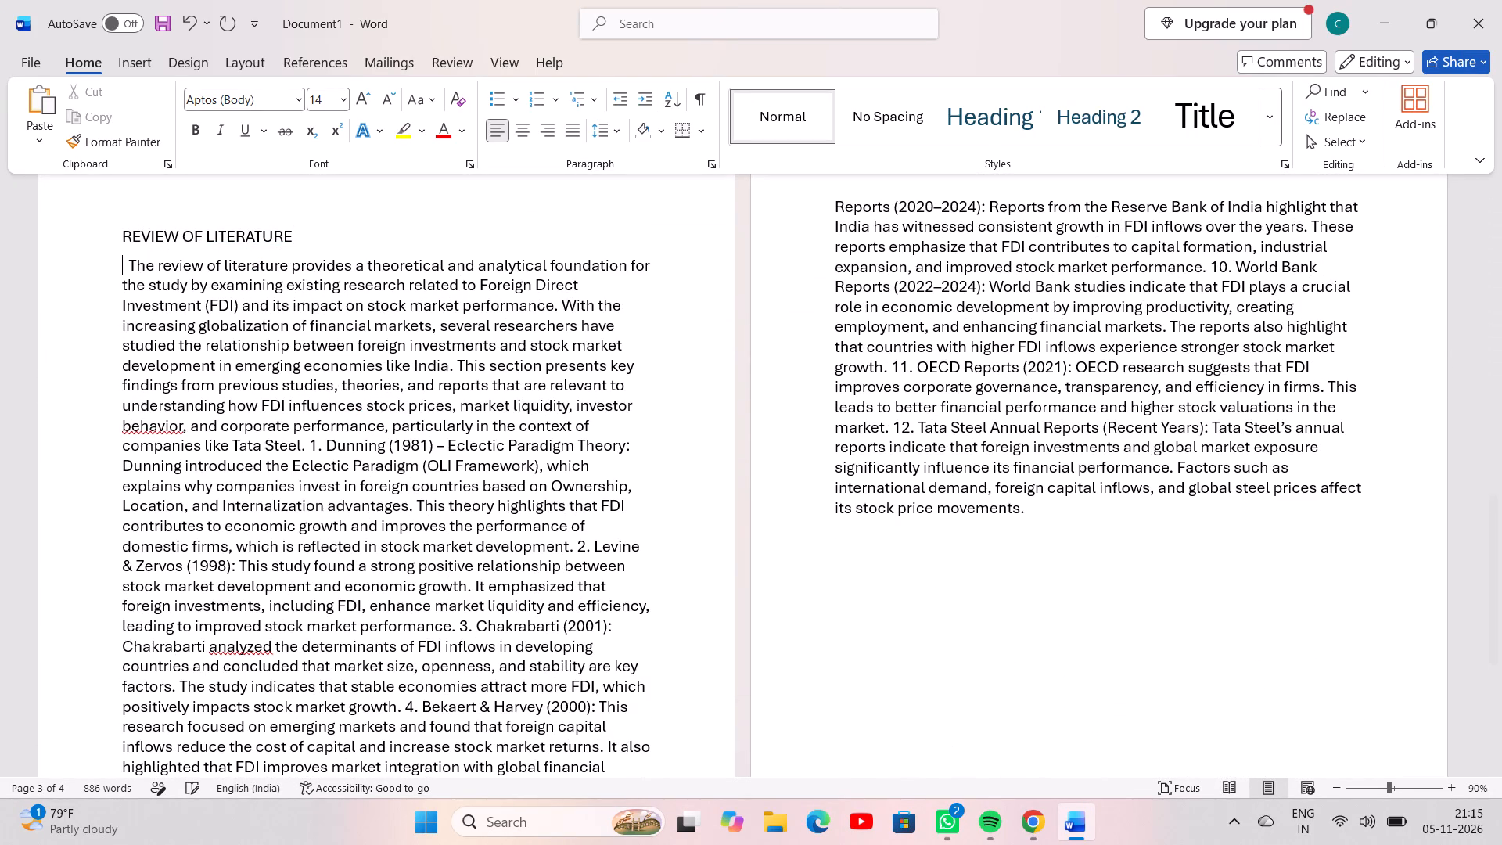
key("Right")
key("BackSpace")
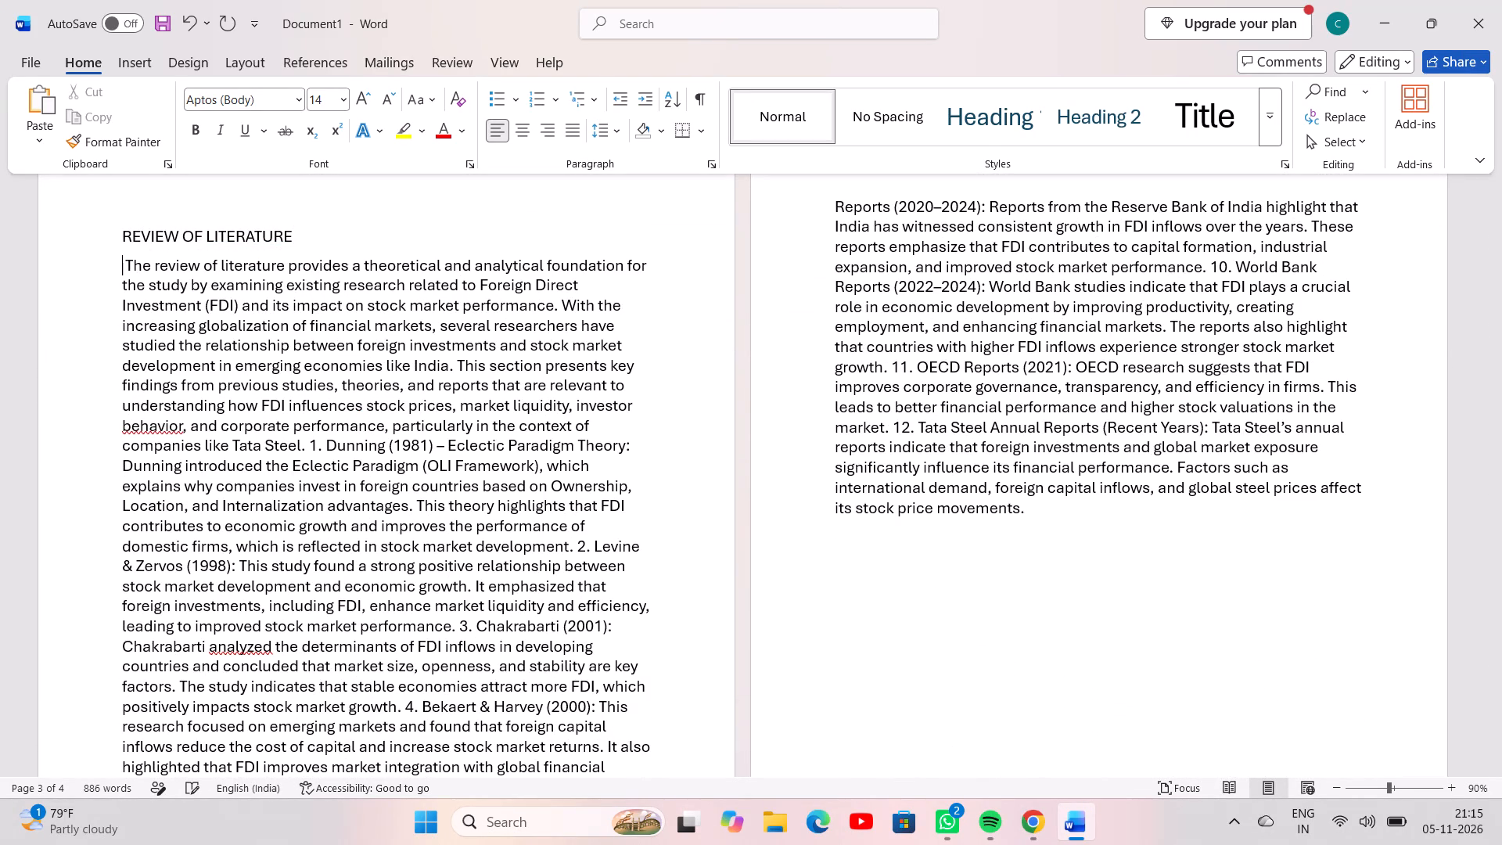
key("Right")
key("BackSpace")
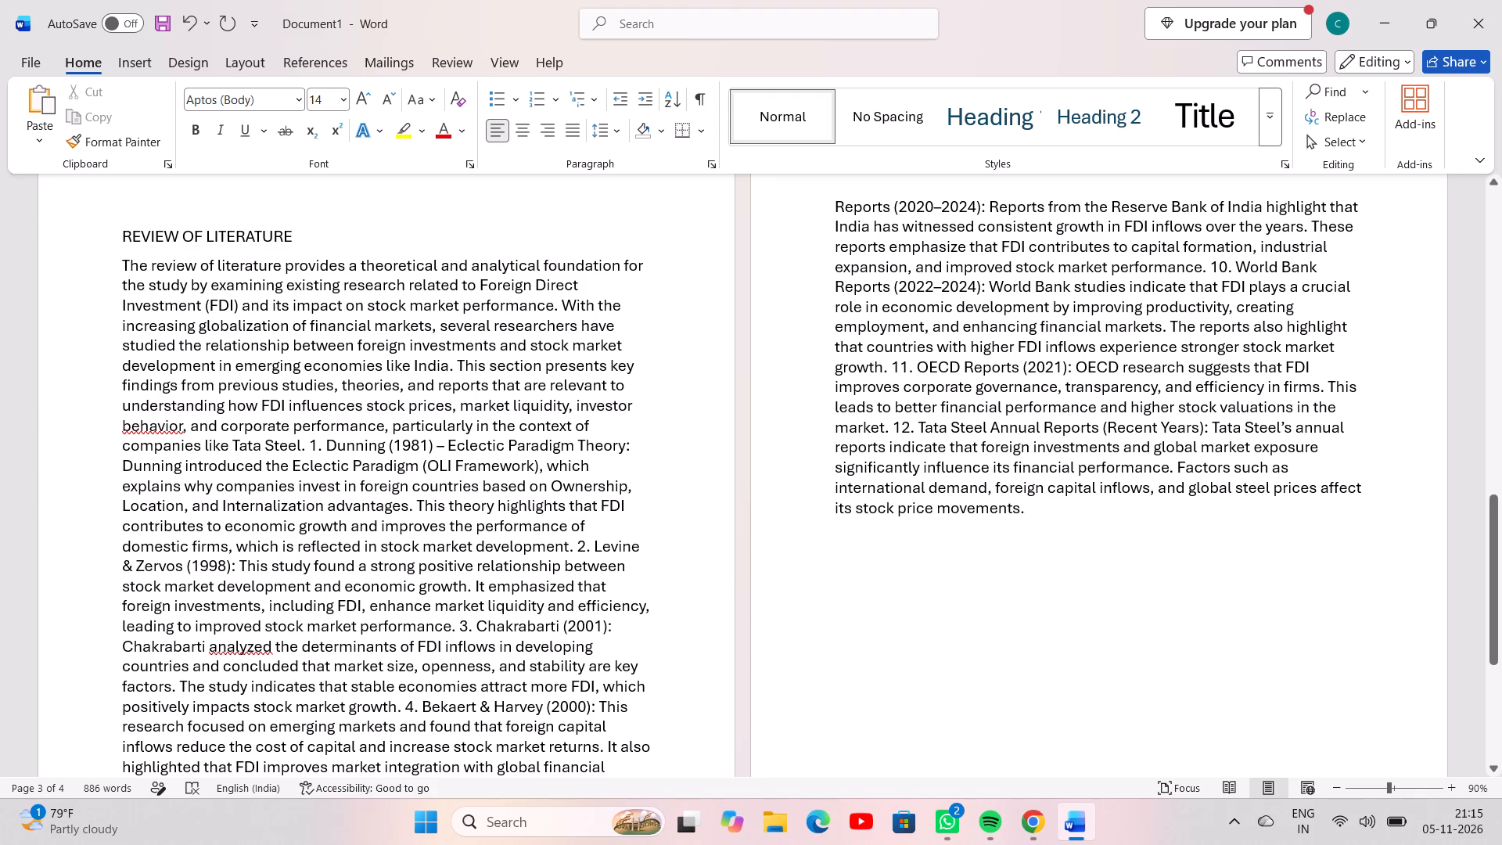
Start a new paragraph at "This section presents key findings" in the literature review.
left_click(455, 368)
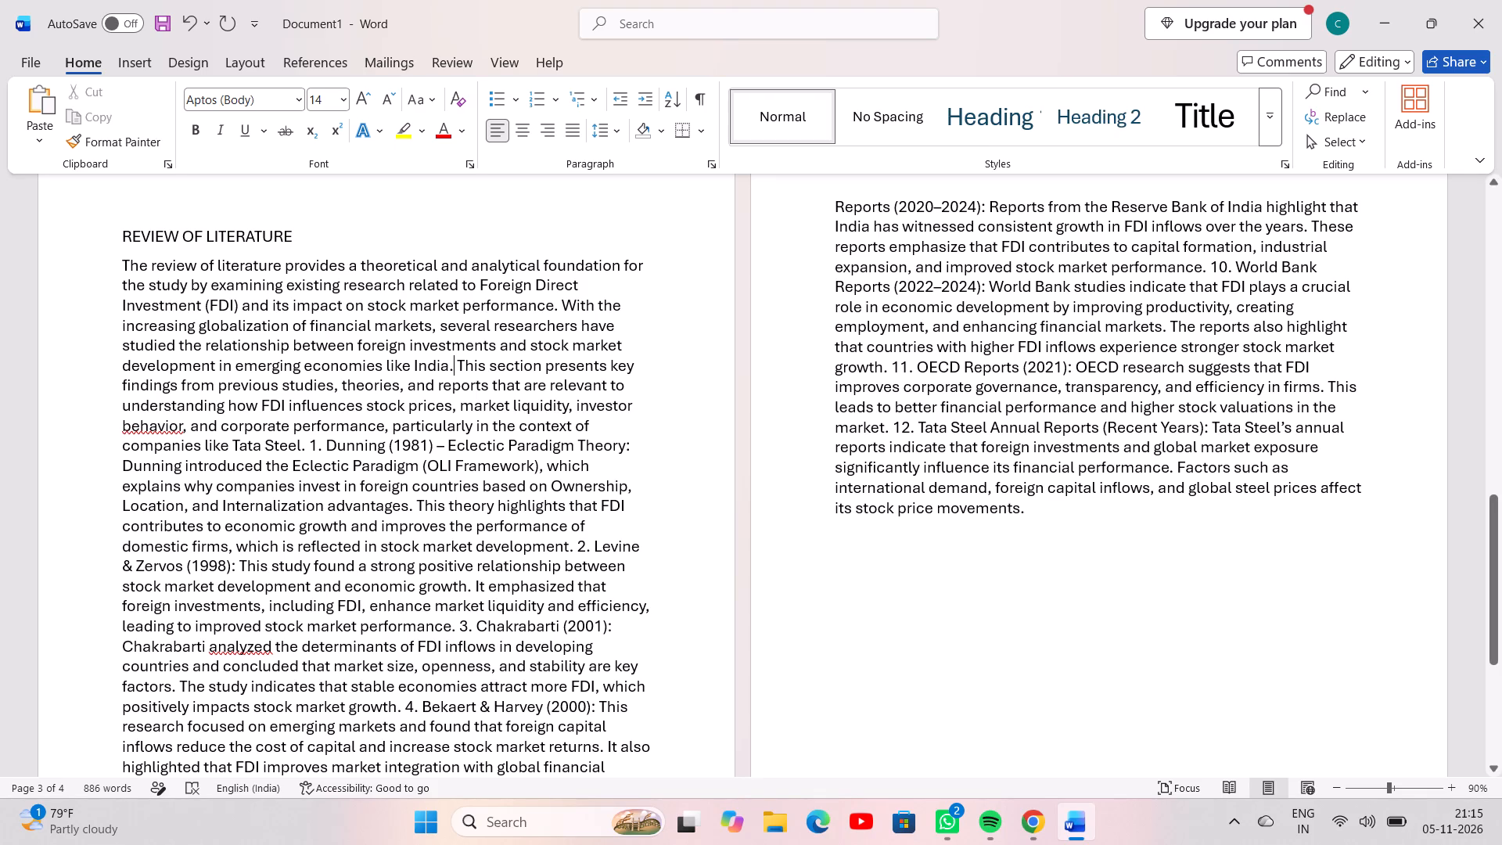
left_click(455, 368)
key("Right")
key("Return")
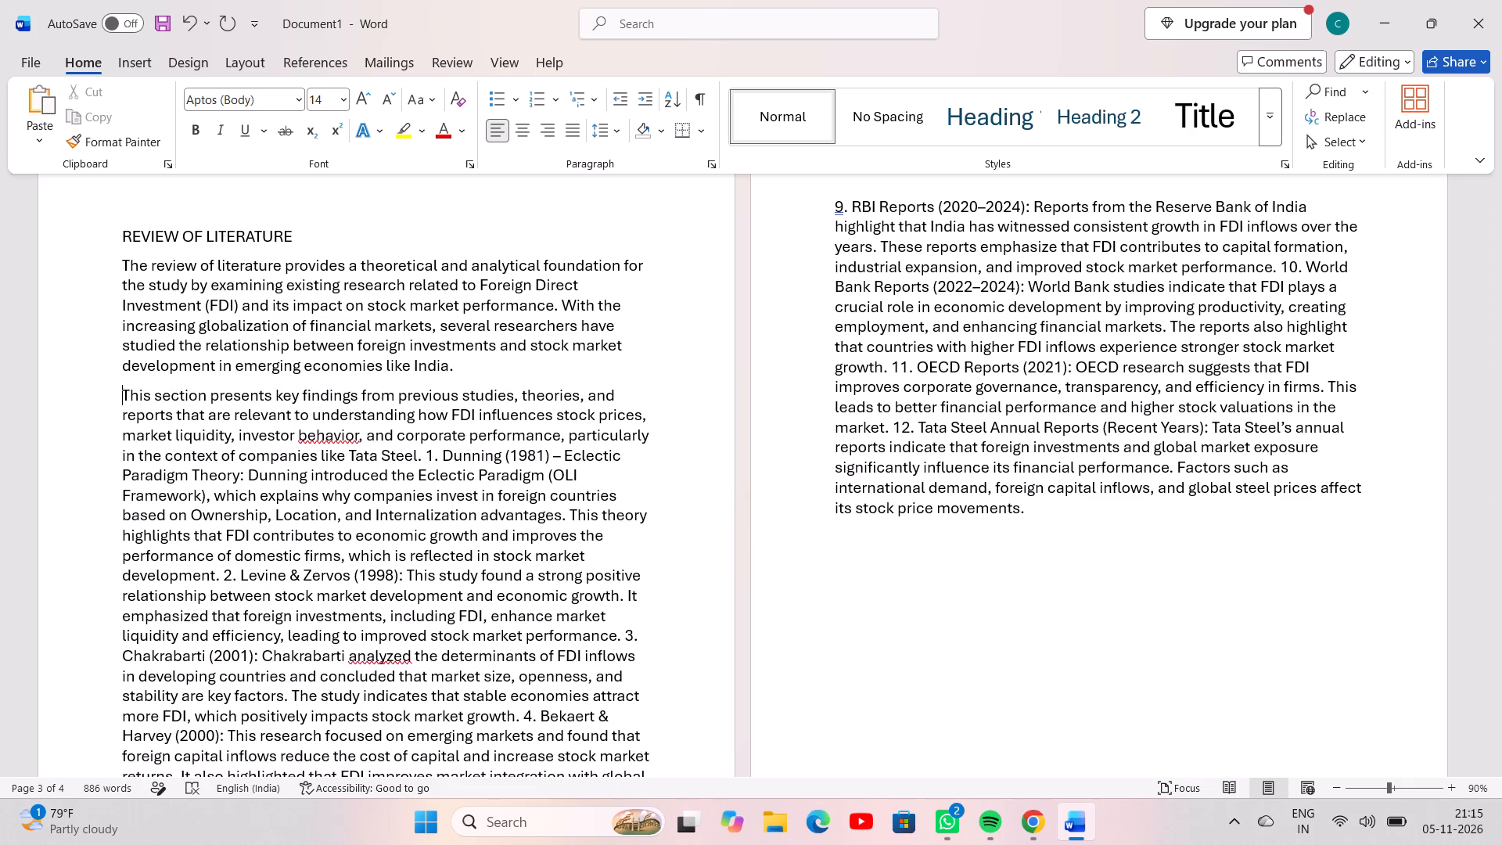
Split literature review items 1 (Dunning), 2 (Levine & Zervos) and 3 (Chakrabarti) into separate paragraphs.
left_click(423, 459)
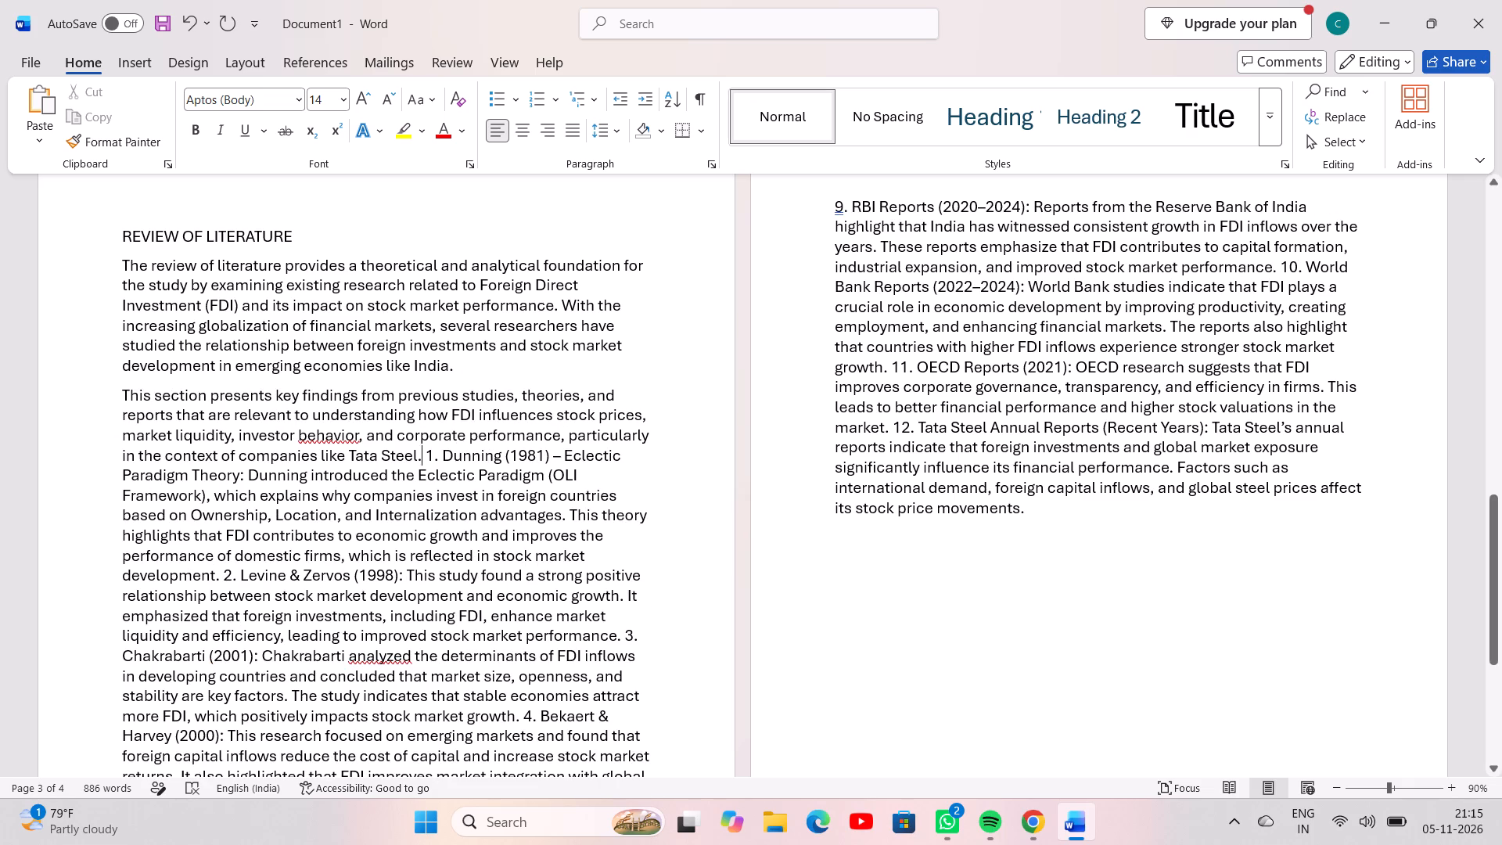
key("Right")
key("Return")
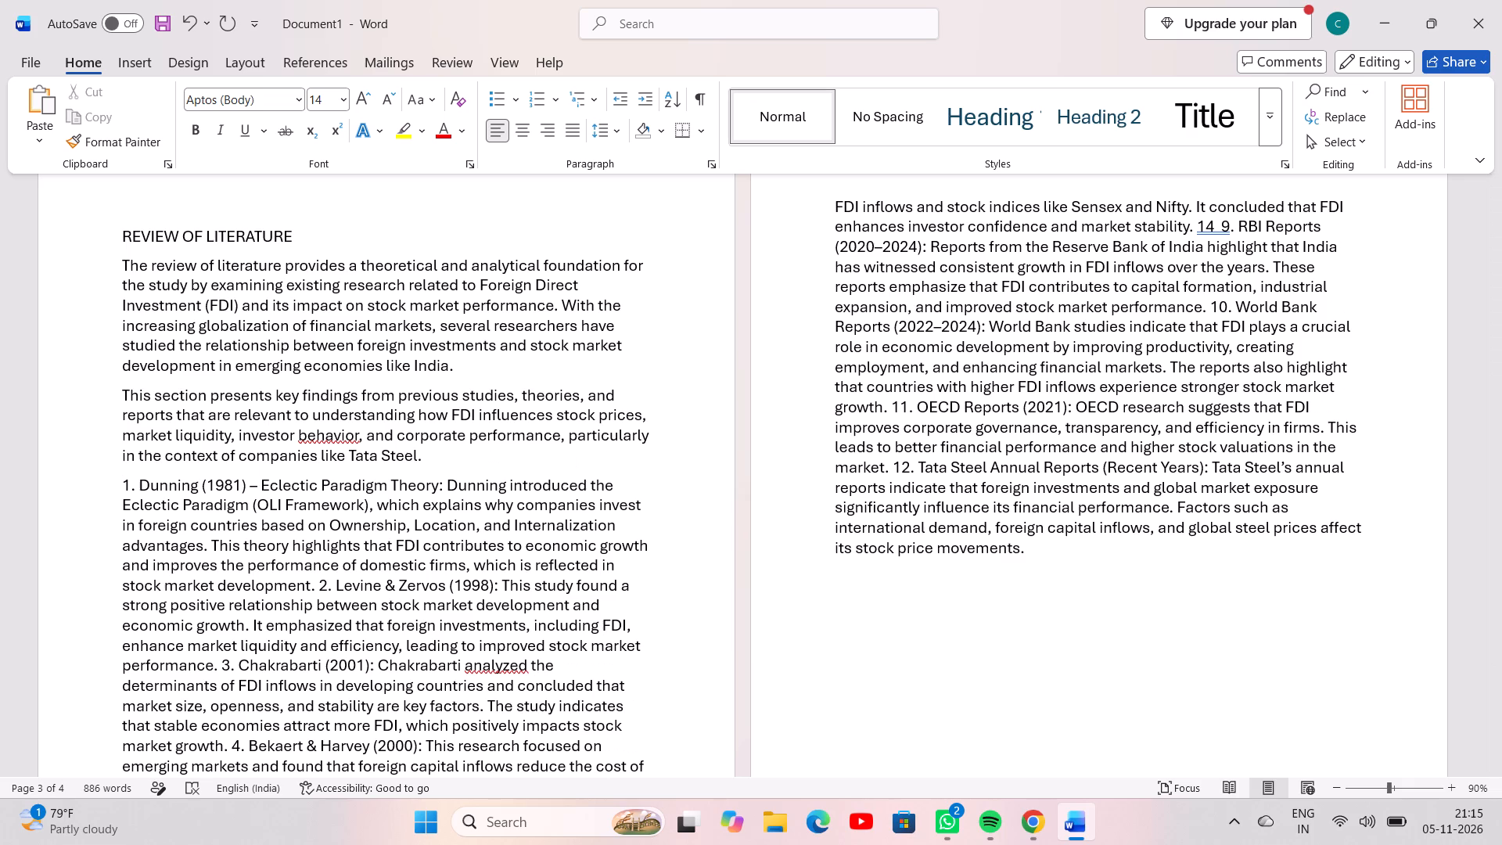
scroll(423, 459, "down", 1)
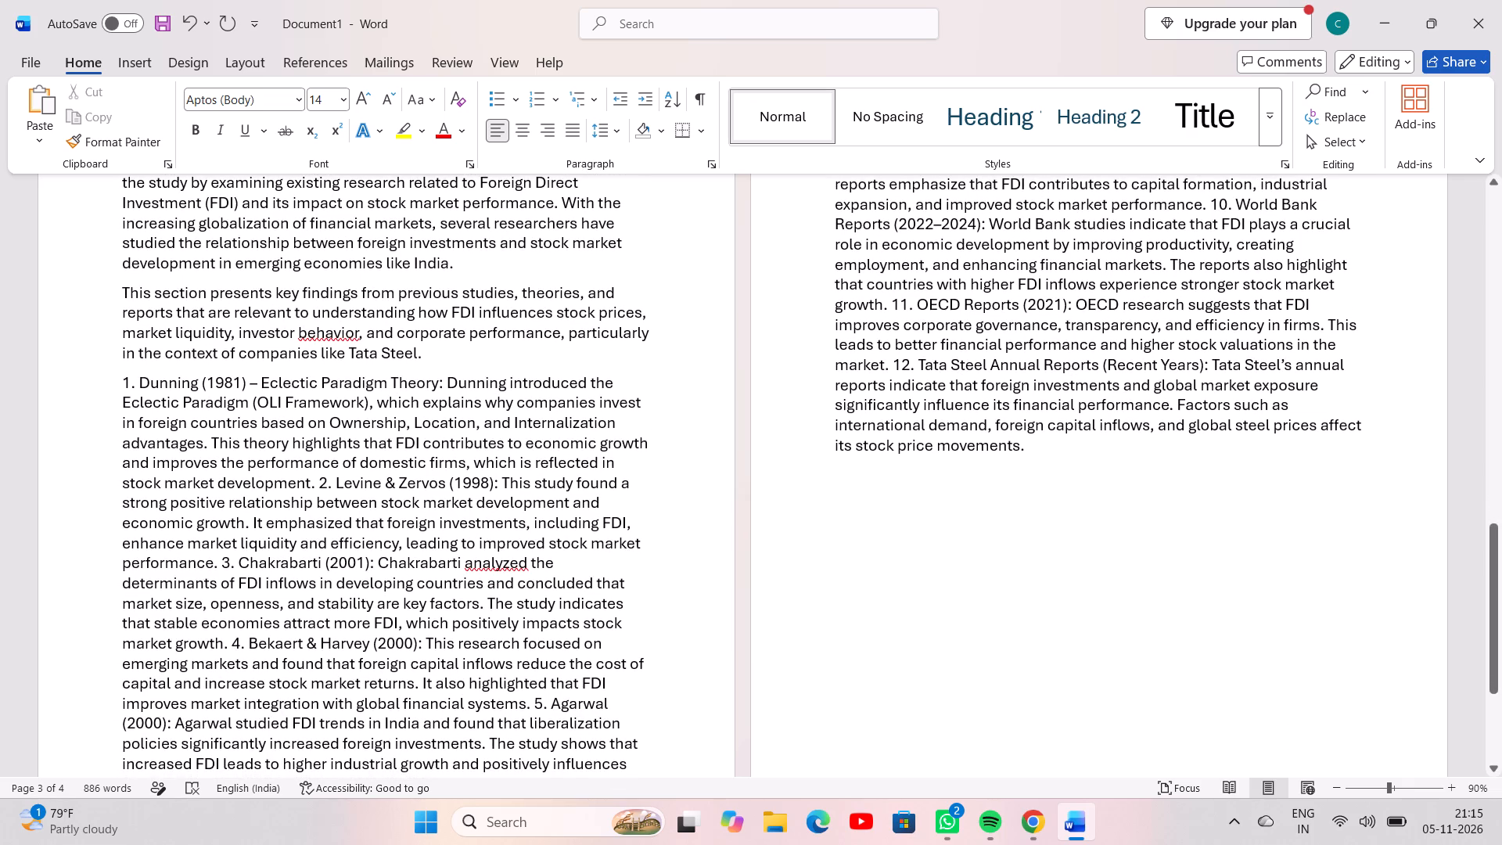
left_click(317, 484)
key("Return")
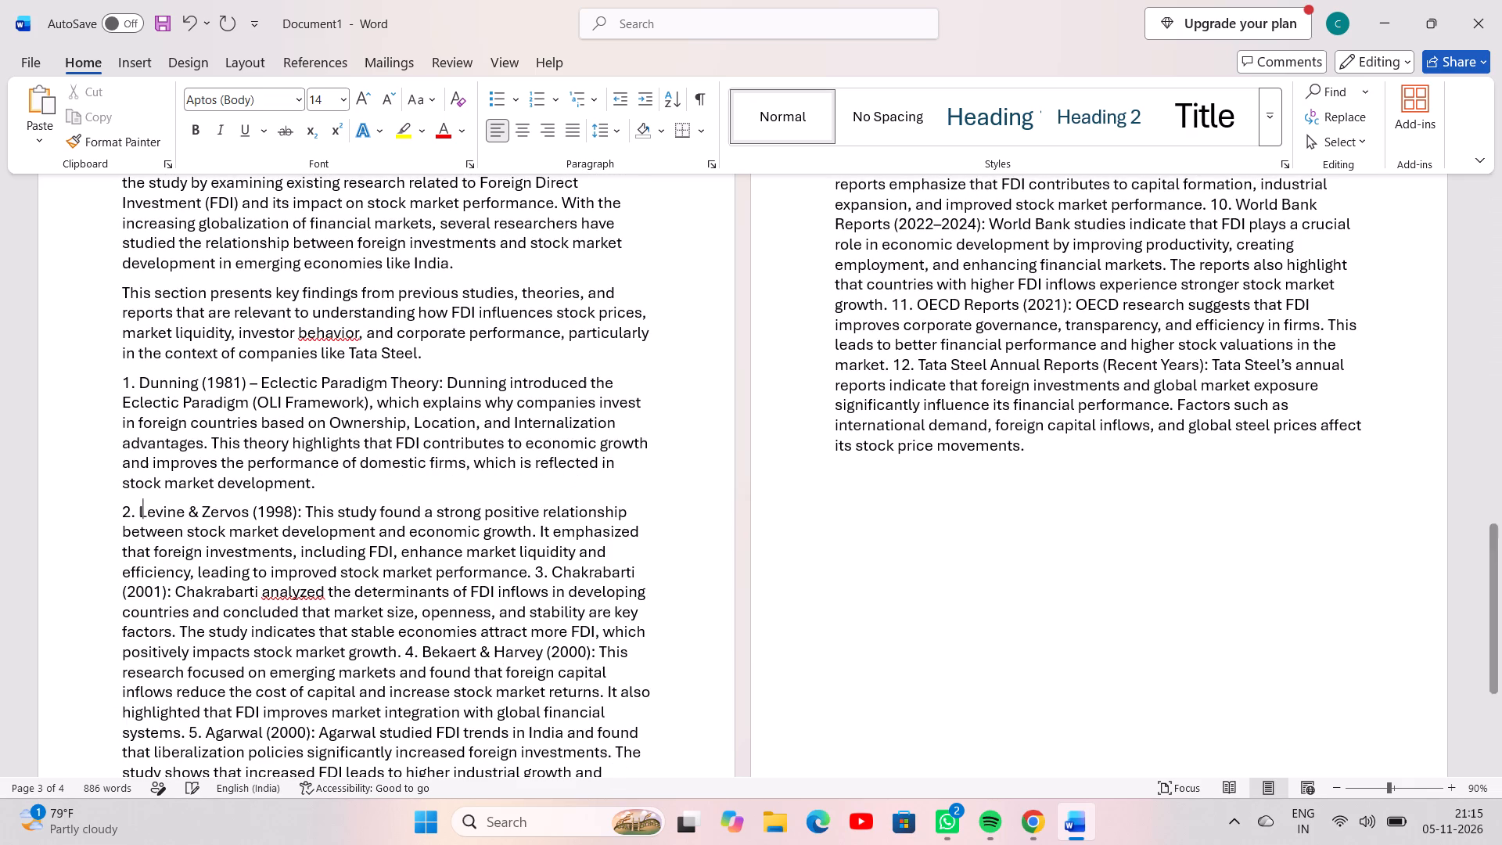
left_click(534, 576)
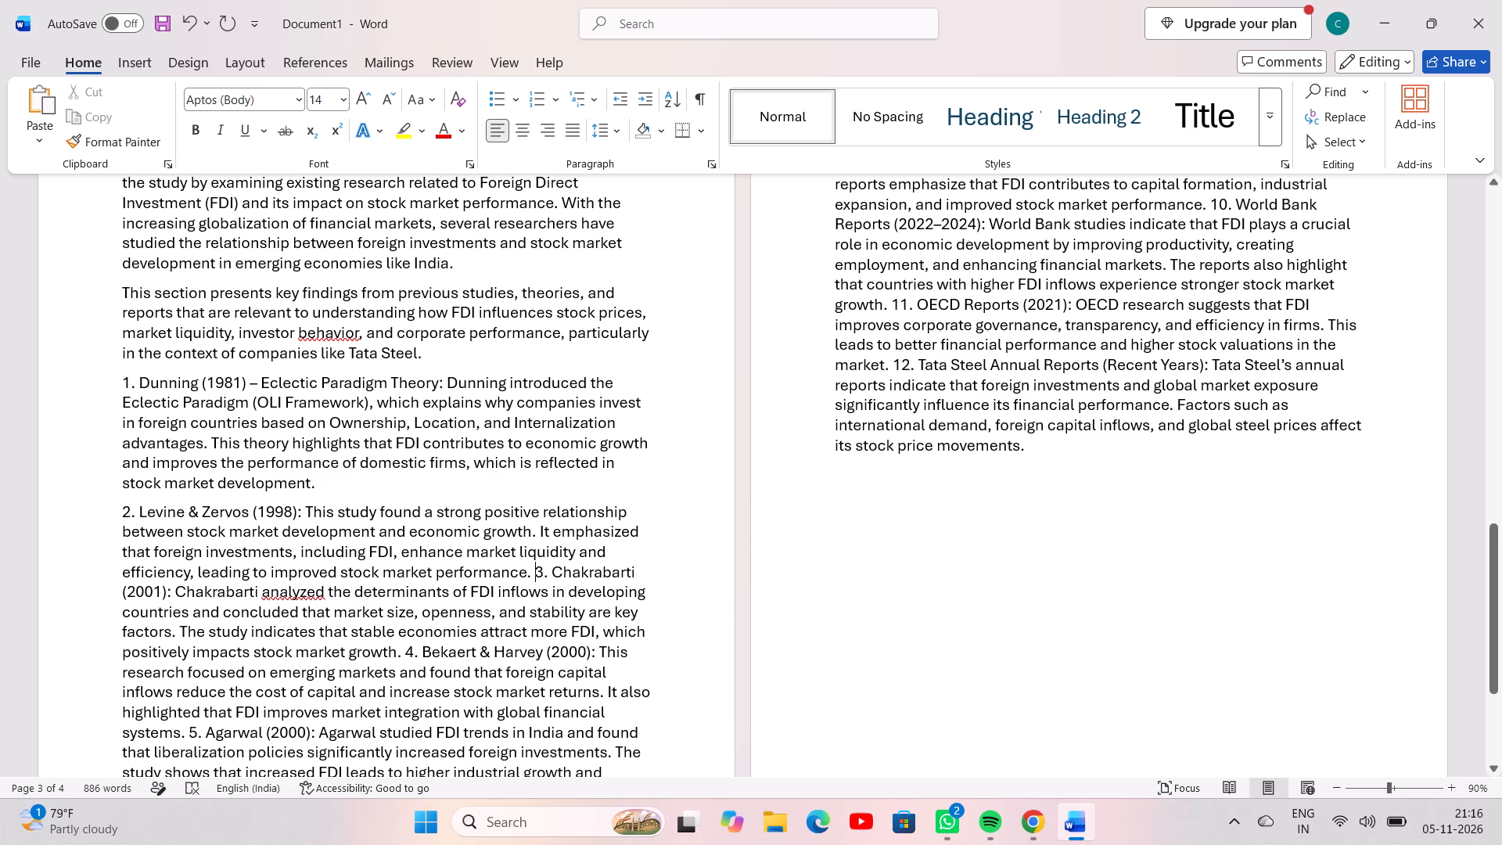
key("Return")
Start new paragraphs at literature review items 4 (Bekaert & Harvey), 5 (Agarwal) and 6 (Durham).
scroll(534, 576, "down", 1)
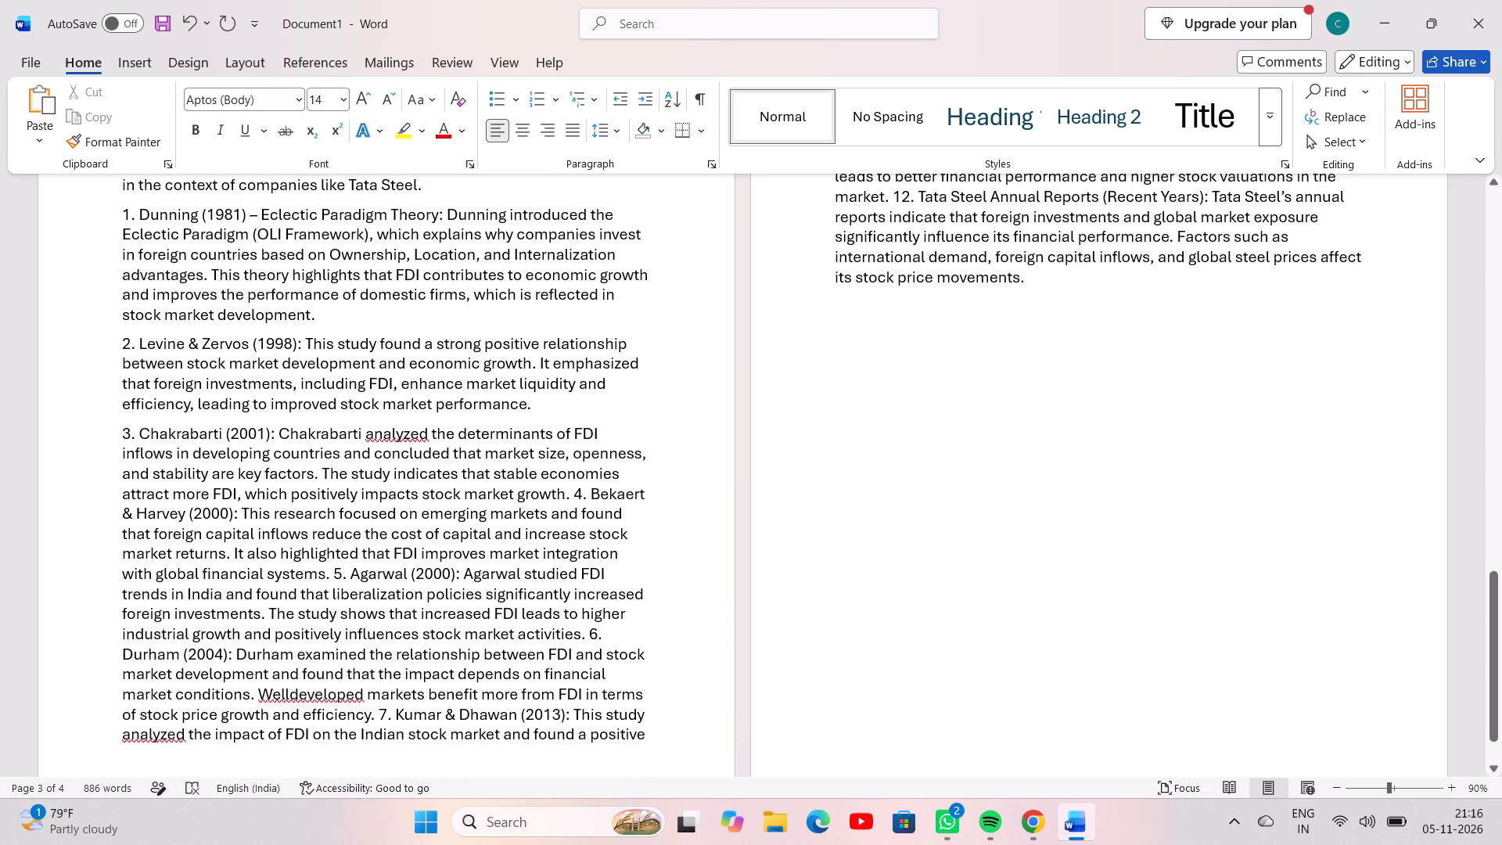
left_click(576, 494)
key("Return")
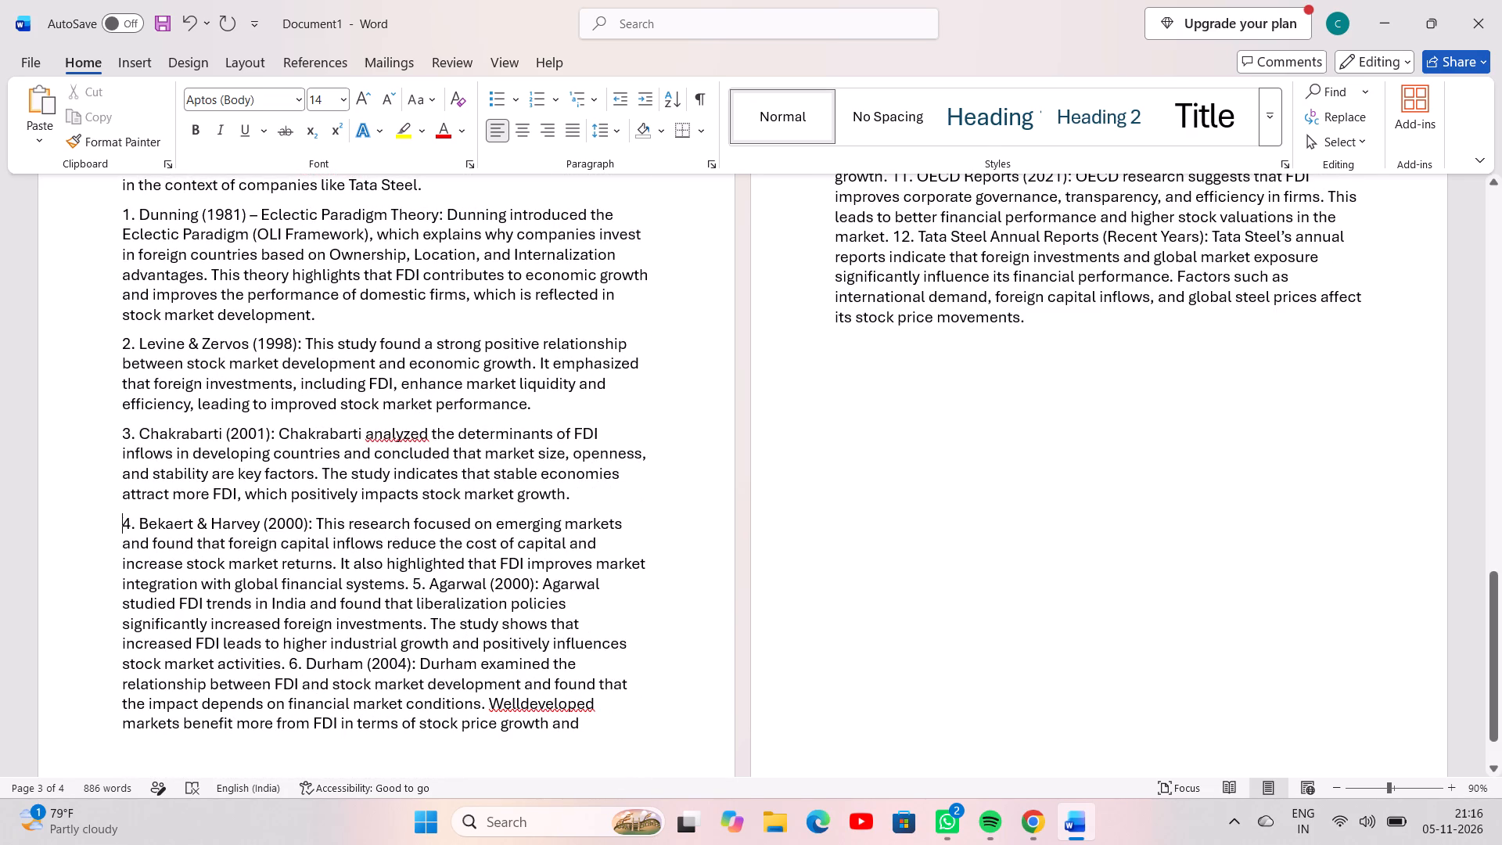
left_click(412, 584)
key("Return")
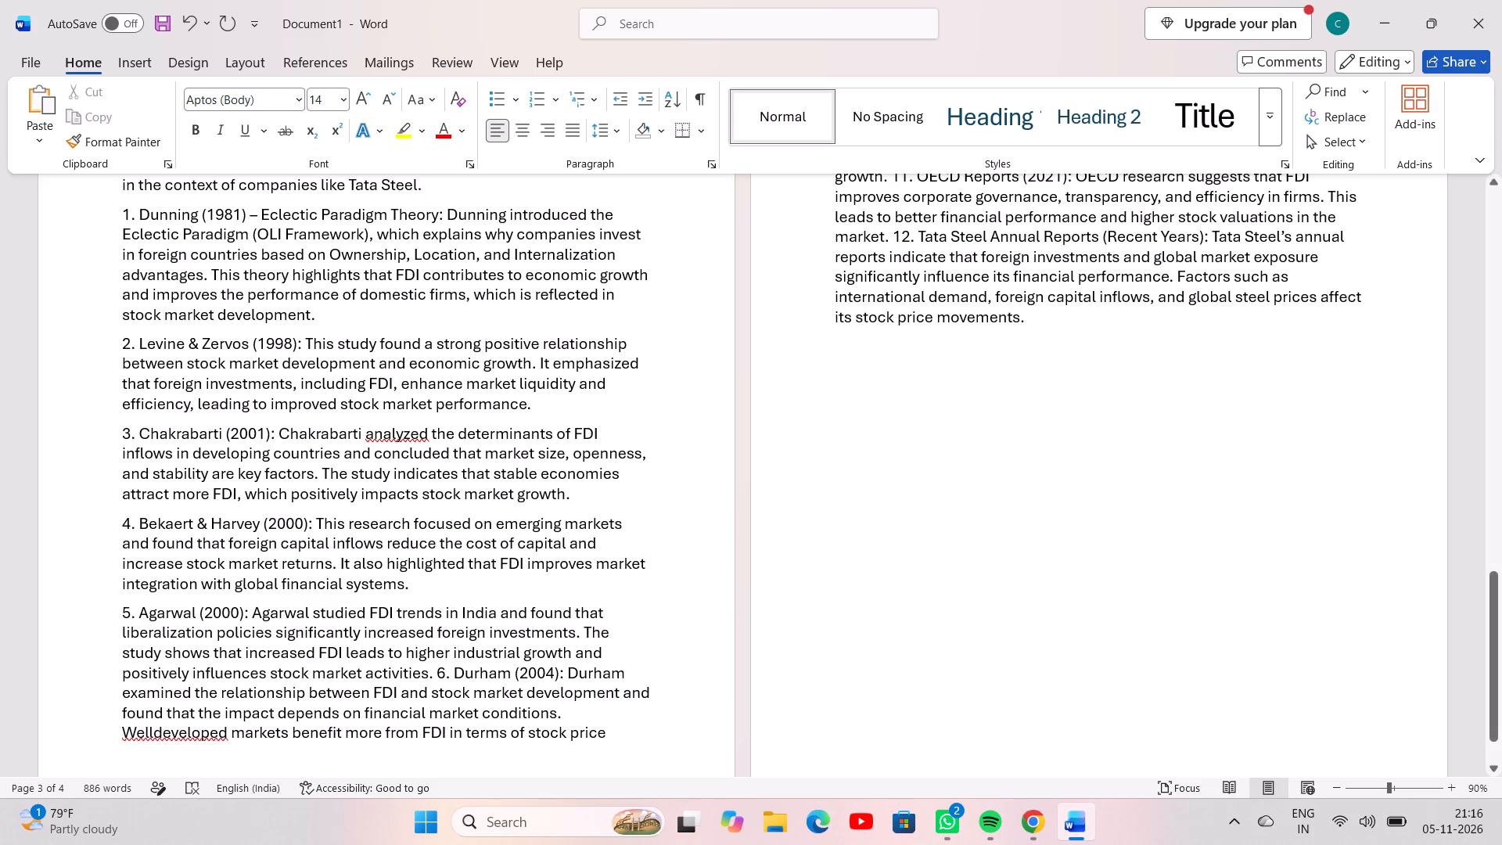
left_click(438, 673)
key("Return")
Push item 6 (Durham) to the top of the fourth page by adding an empty line before it.
scroll(438, 673, "down", 1)
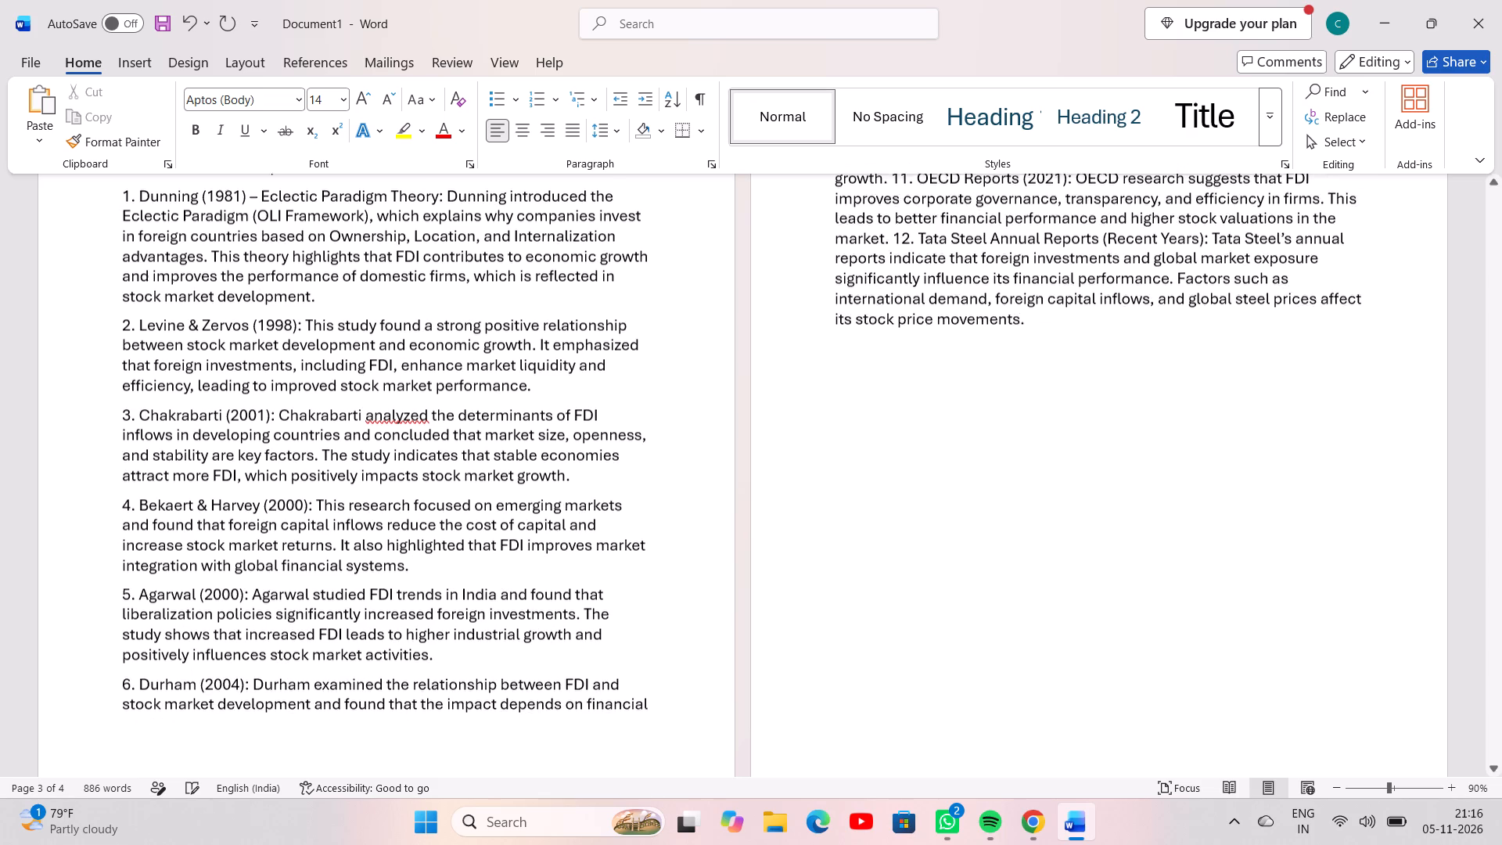
scroll(438, 673, "down", 1)
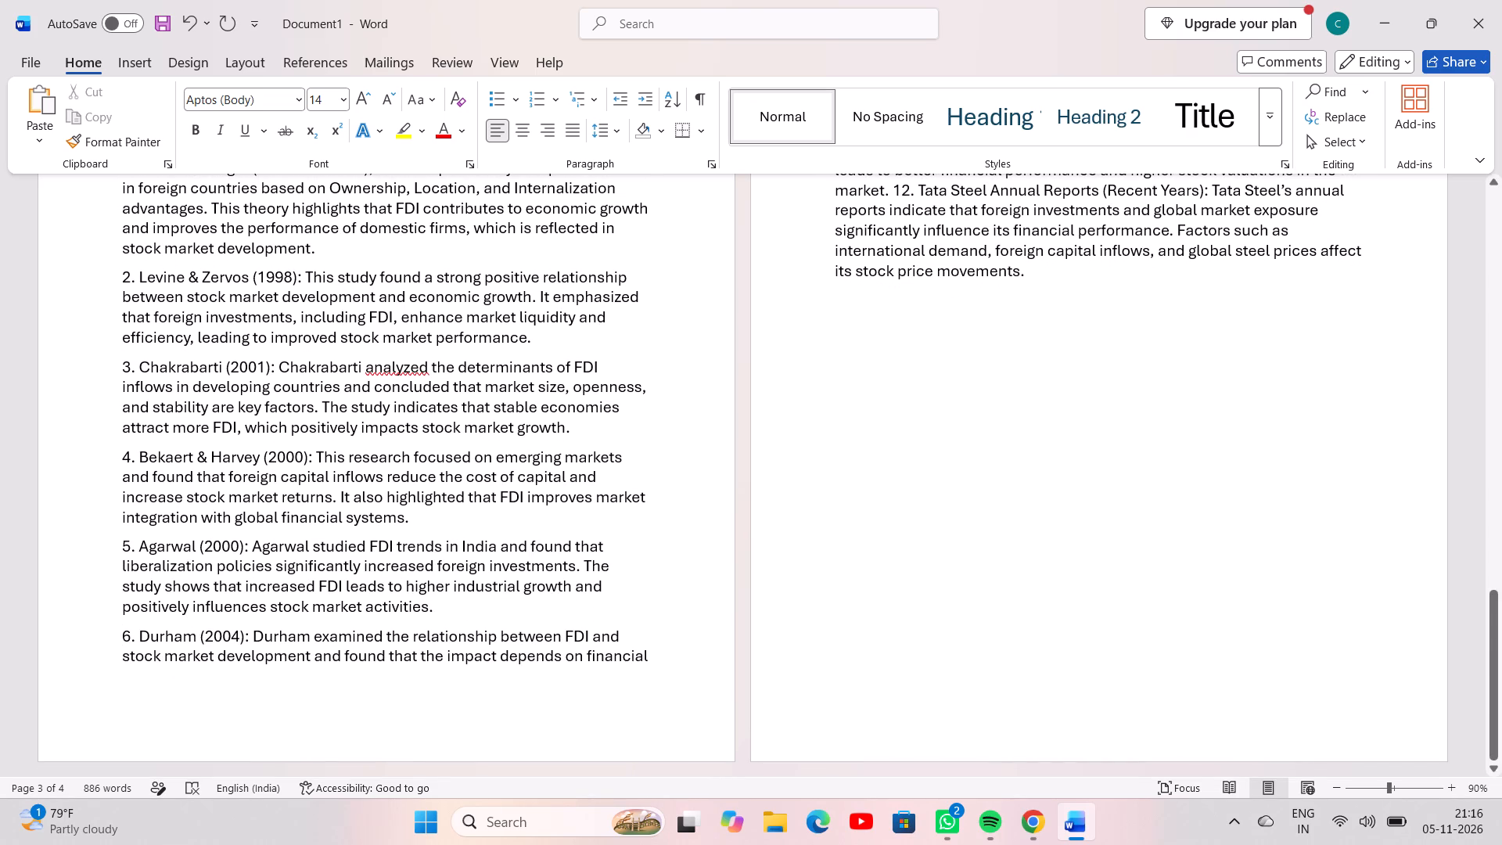
left_click(124, 633)
key("Return")
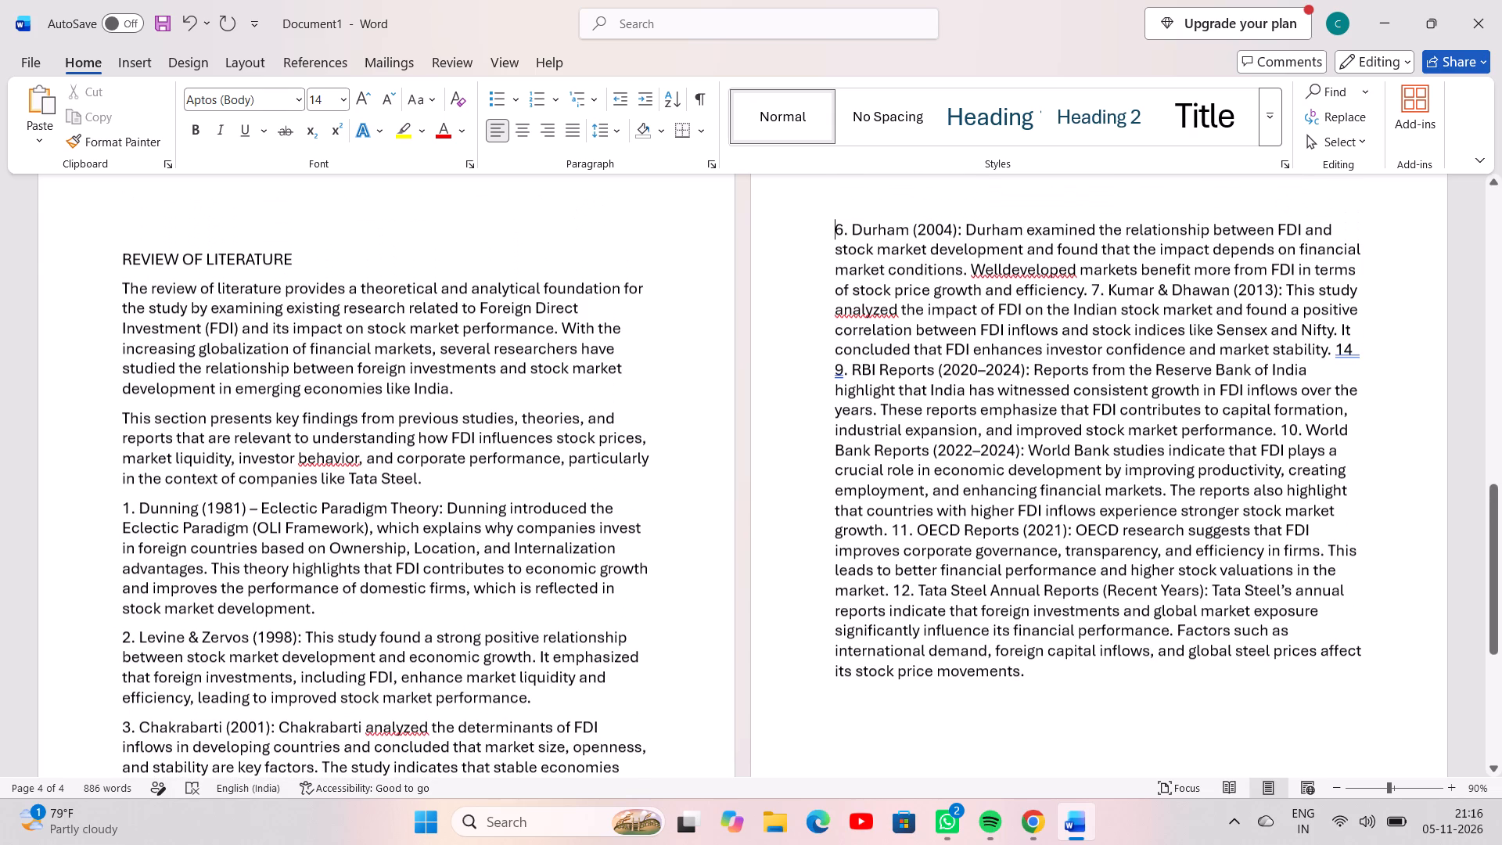
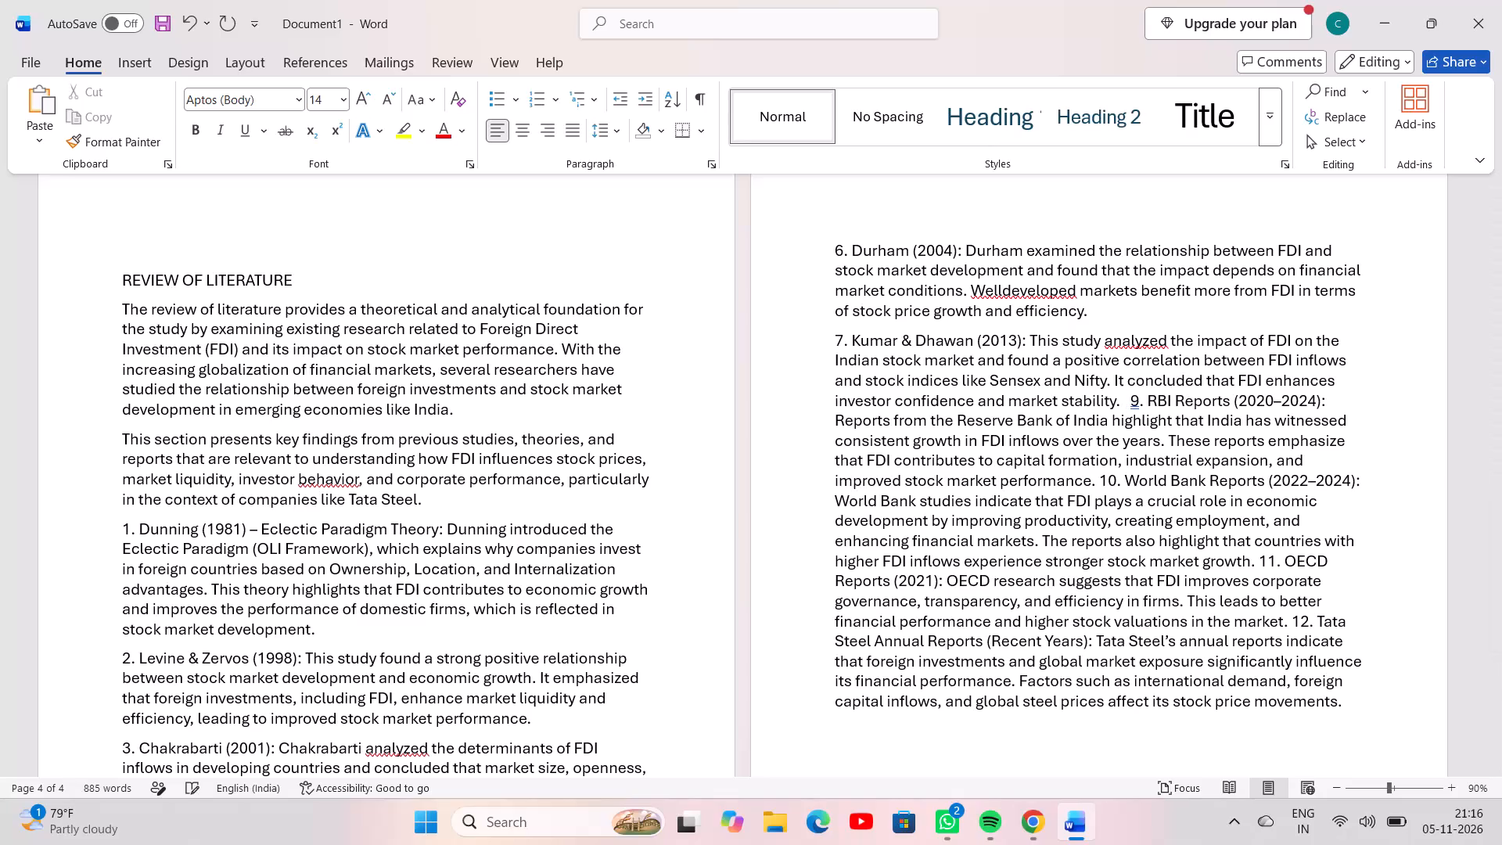
Start the RBI Reports item on a new paragraph in the literature review and renumber it as 8.
key("Right")
key("Right")
key("Return")
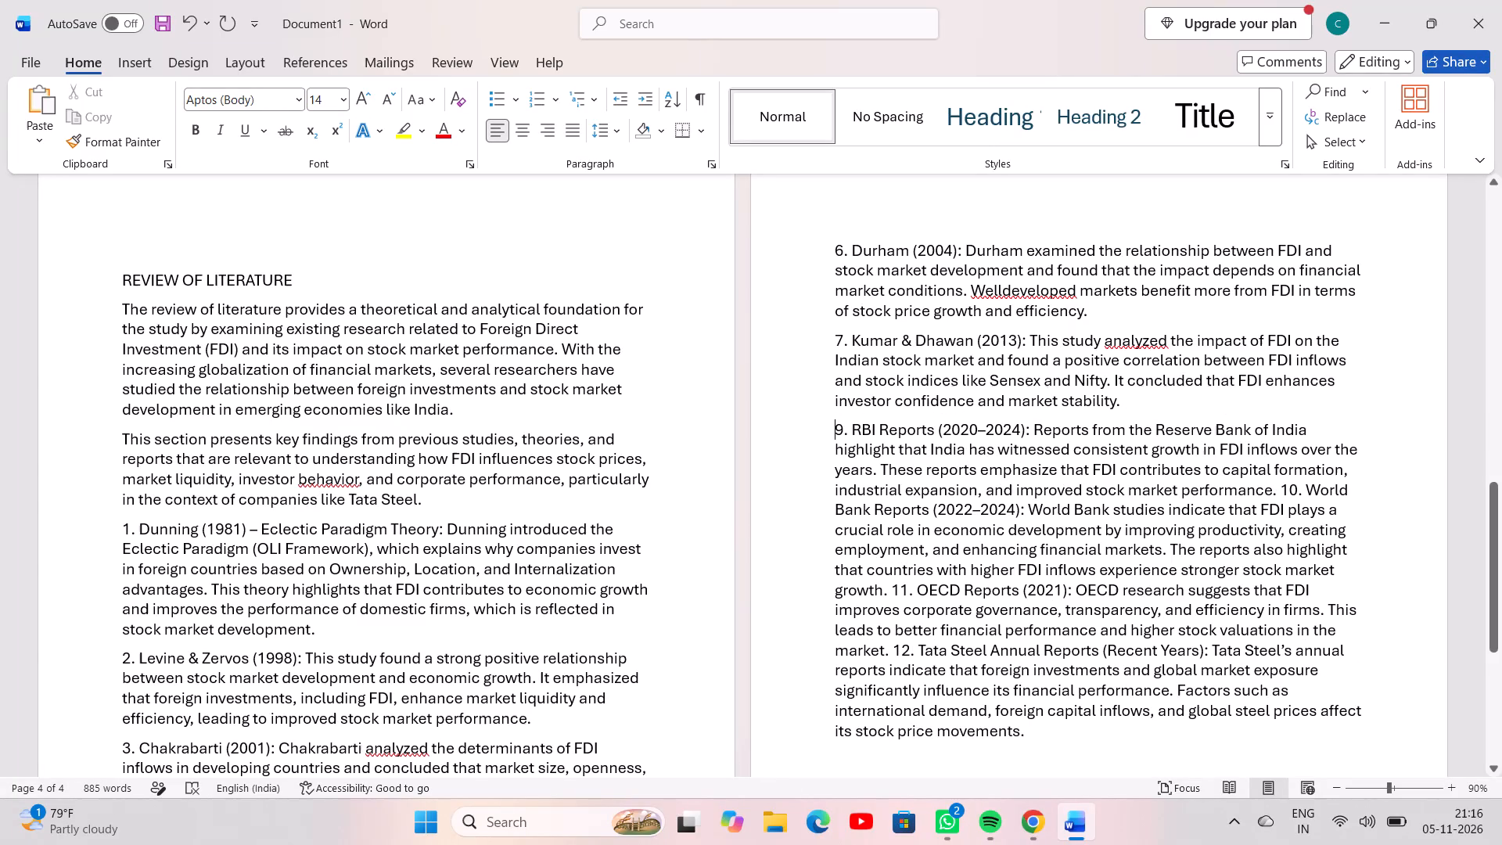
left_click(844, 431)
key("BackSpace")
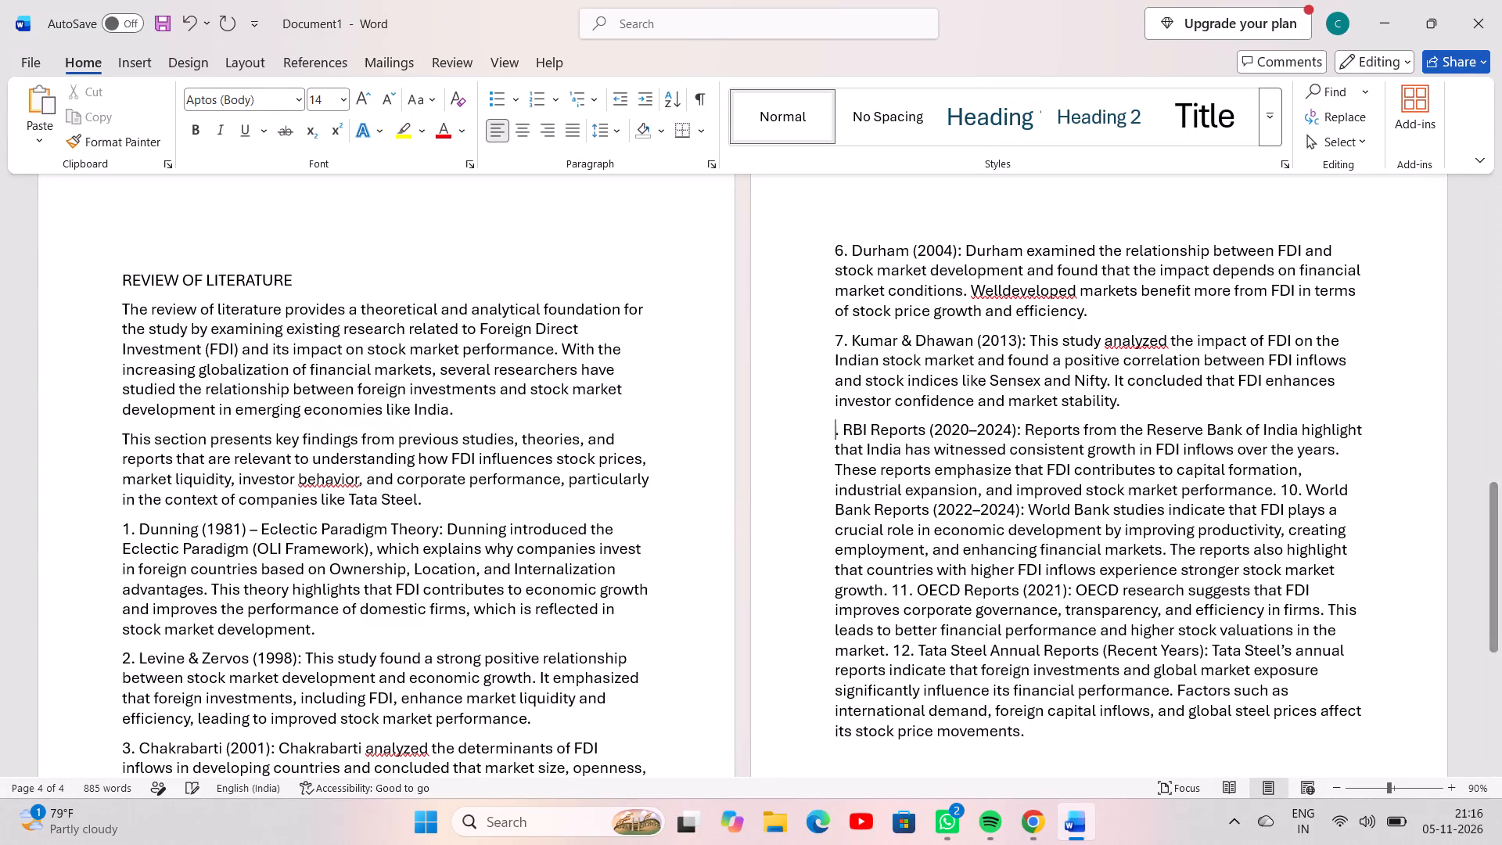
key("8")
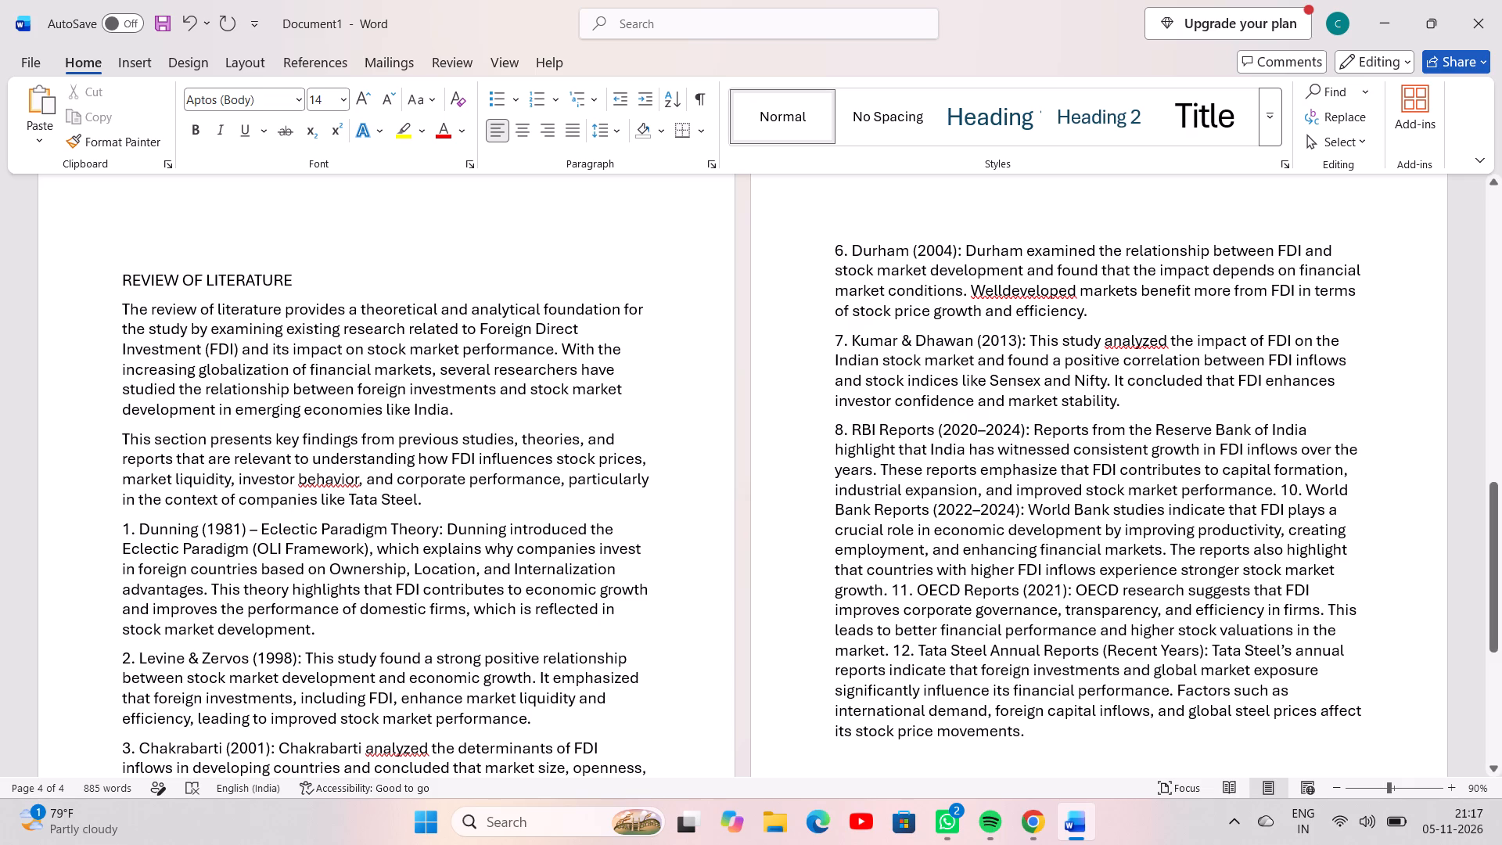
Renumber the World Bank Reports item as 9 and move it to its own paragraph.
left_click(1295, 492)
key("BackSpace")
key("BackSpace")
key("9")
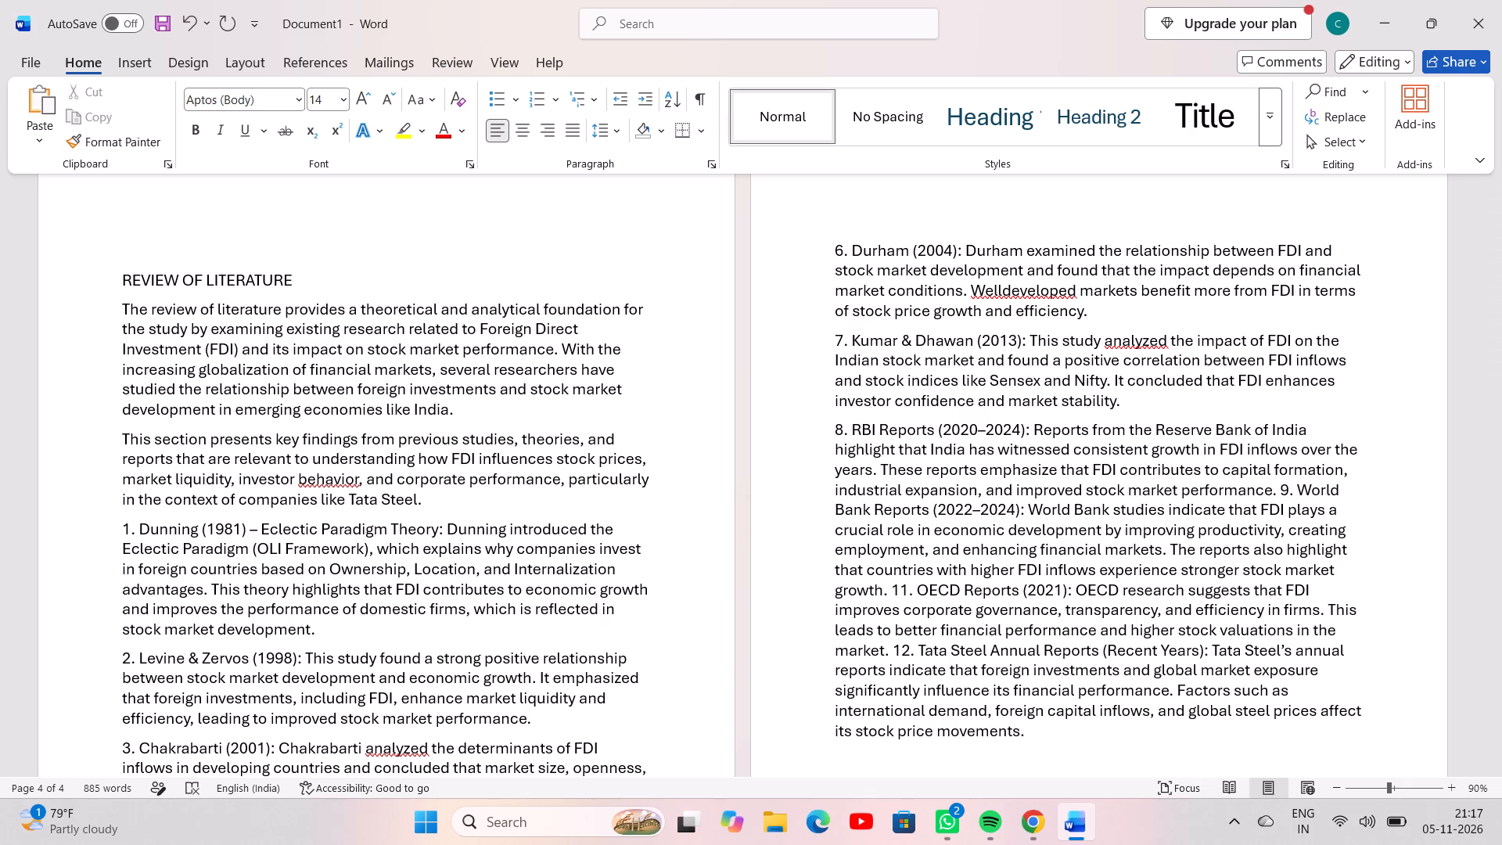
key("Left")
key("Return")
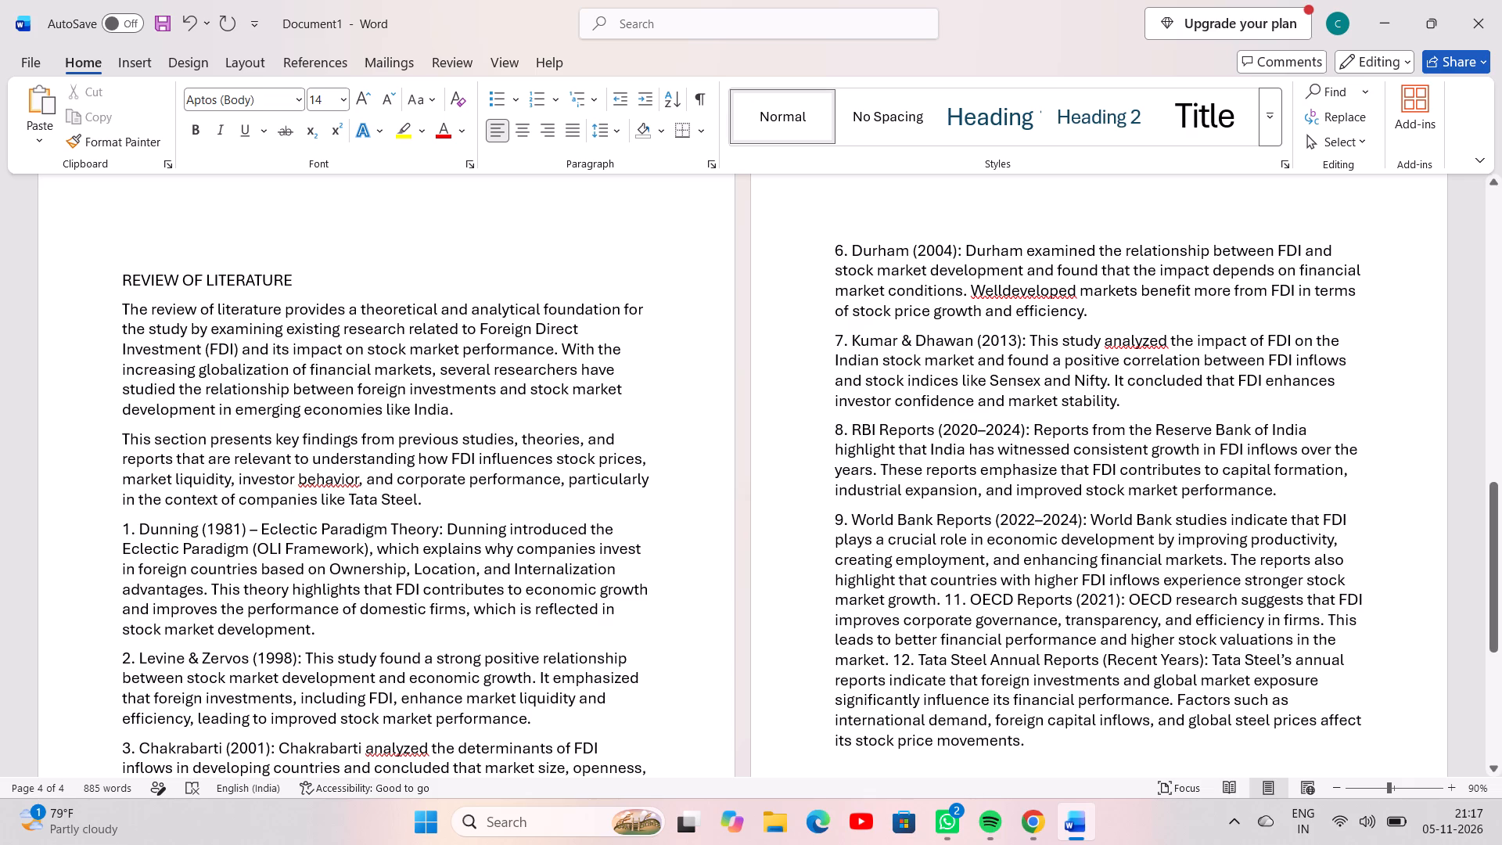
Renumber the OECD Reports item as 10 and move it to its own paragraph.
left_click(959, 602)
key("BackSpace")
key("0")
key("Left")
key("Left")
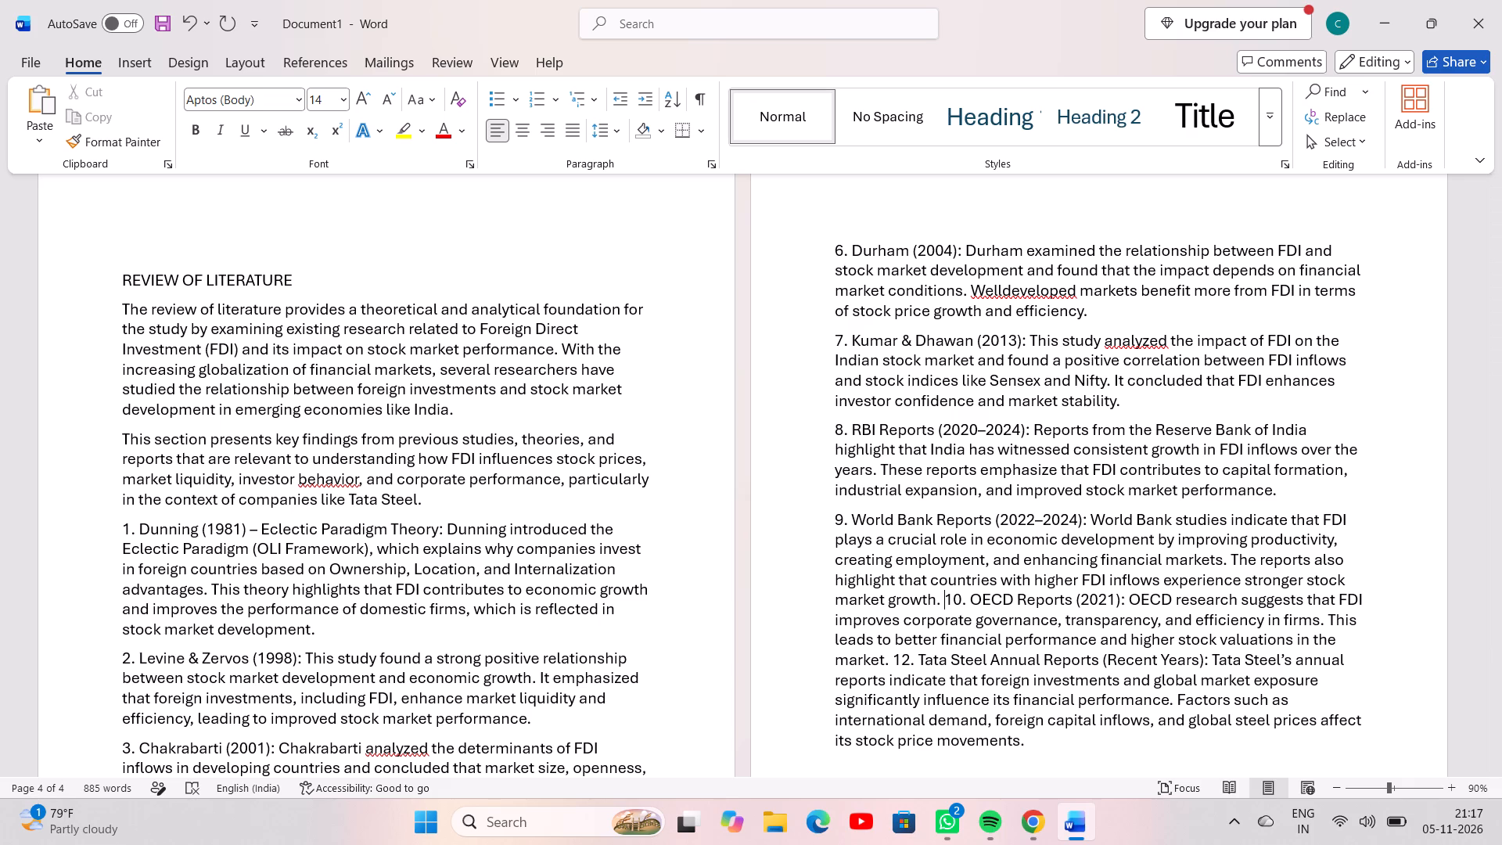
key("Return")
Renumber the Tata Steel Annual Reports item as 11 and move it to its own paragraph.
scroll(959, 602, "down", 1)
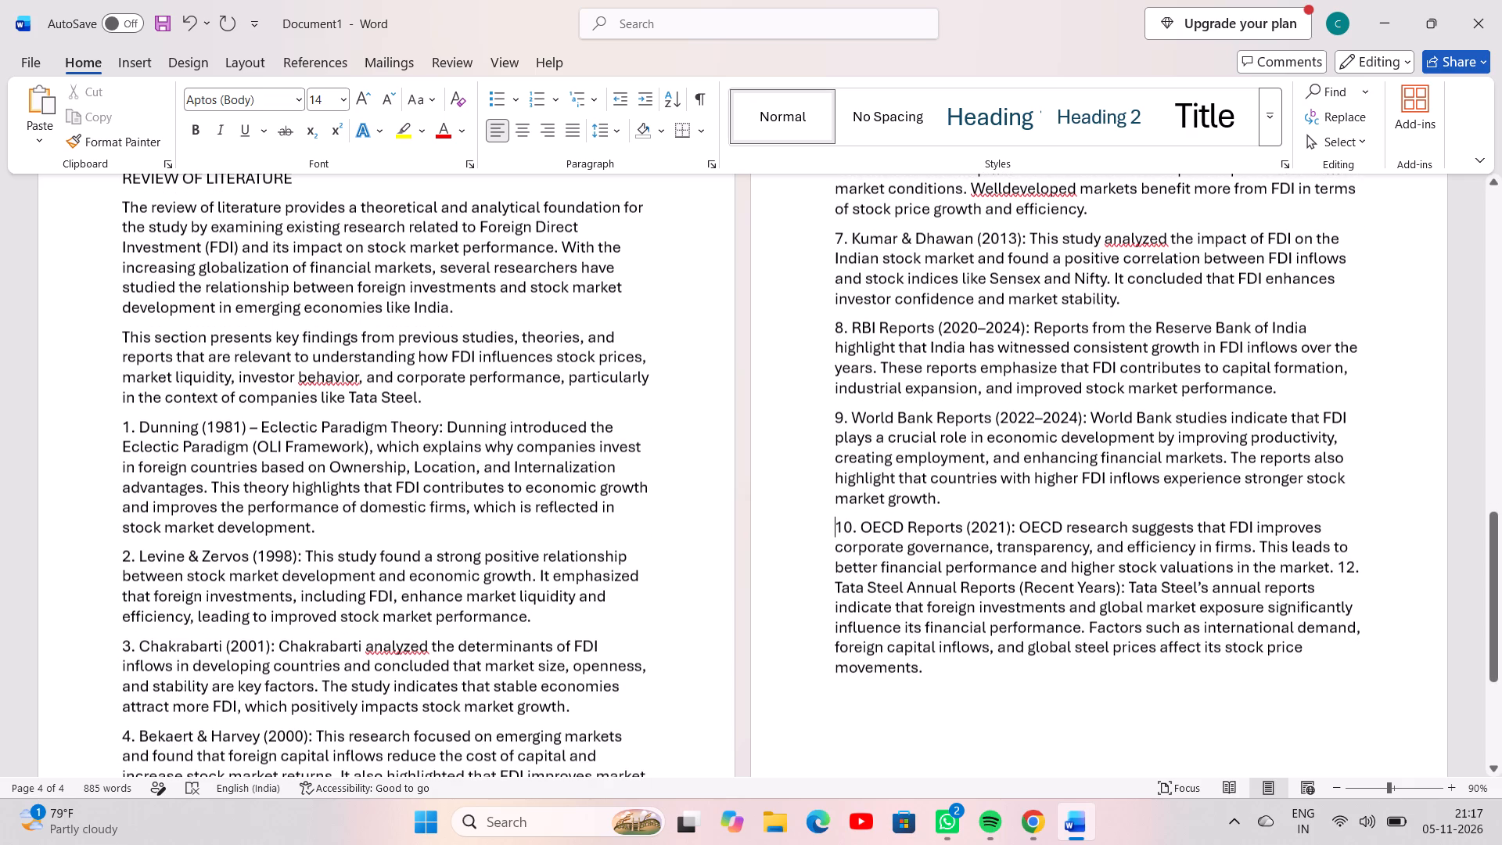
left_click(1360, 567)
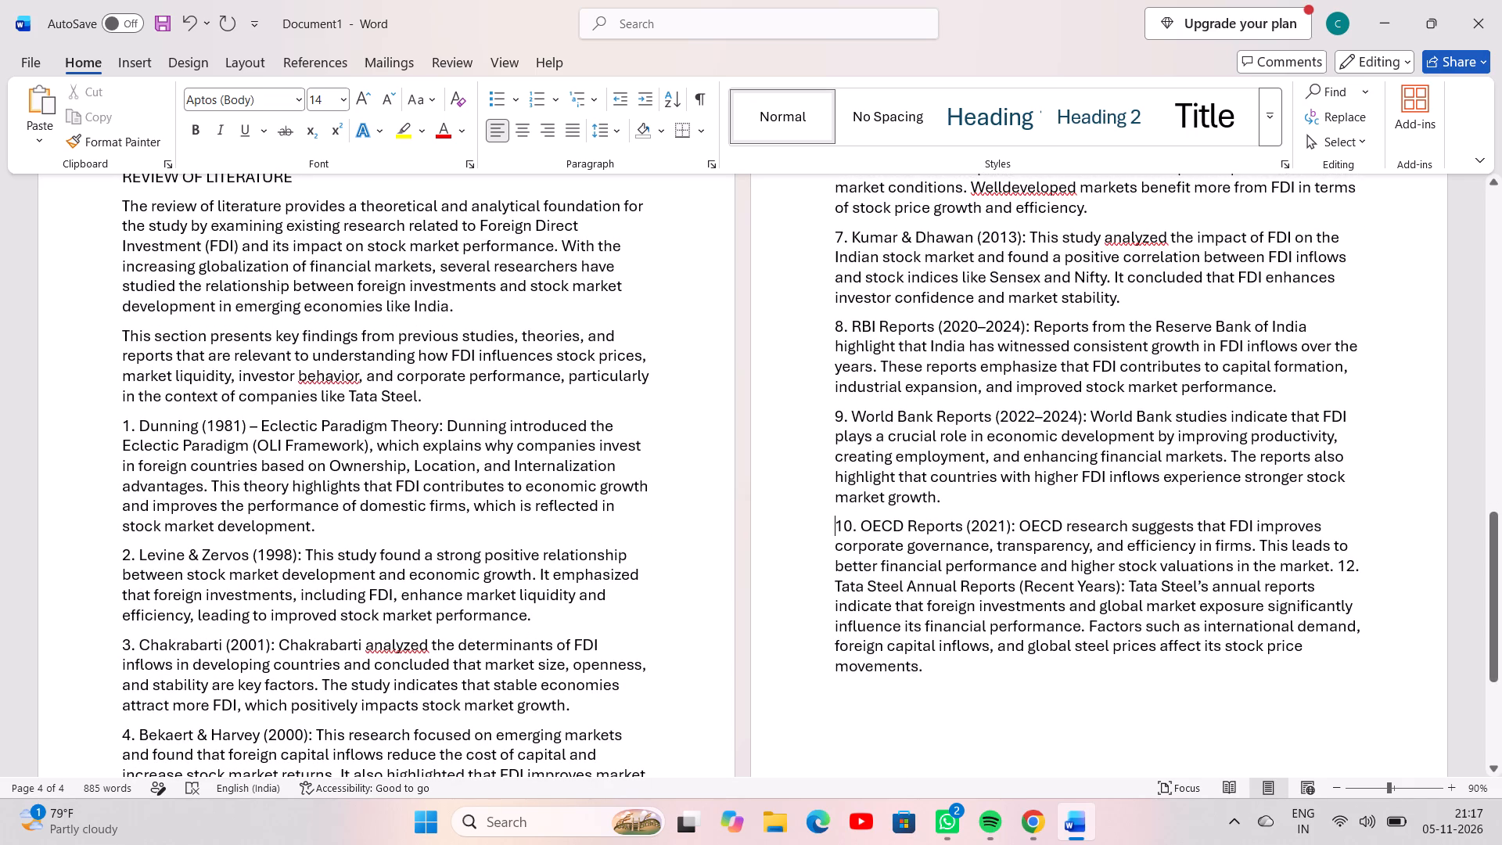
key("Left")
key("BackSpace")
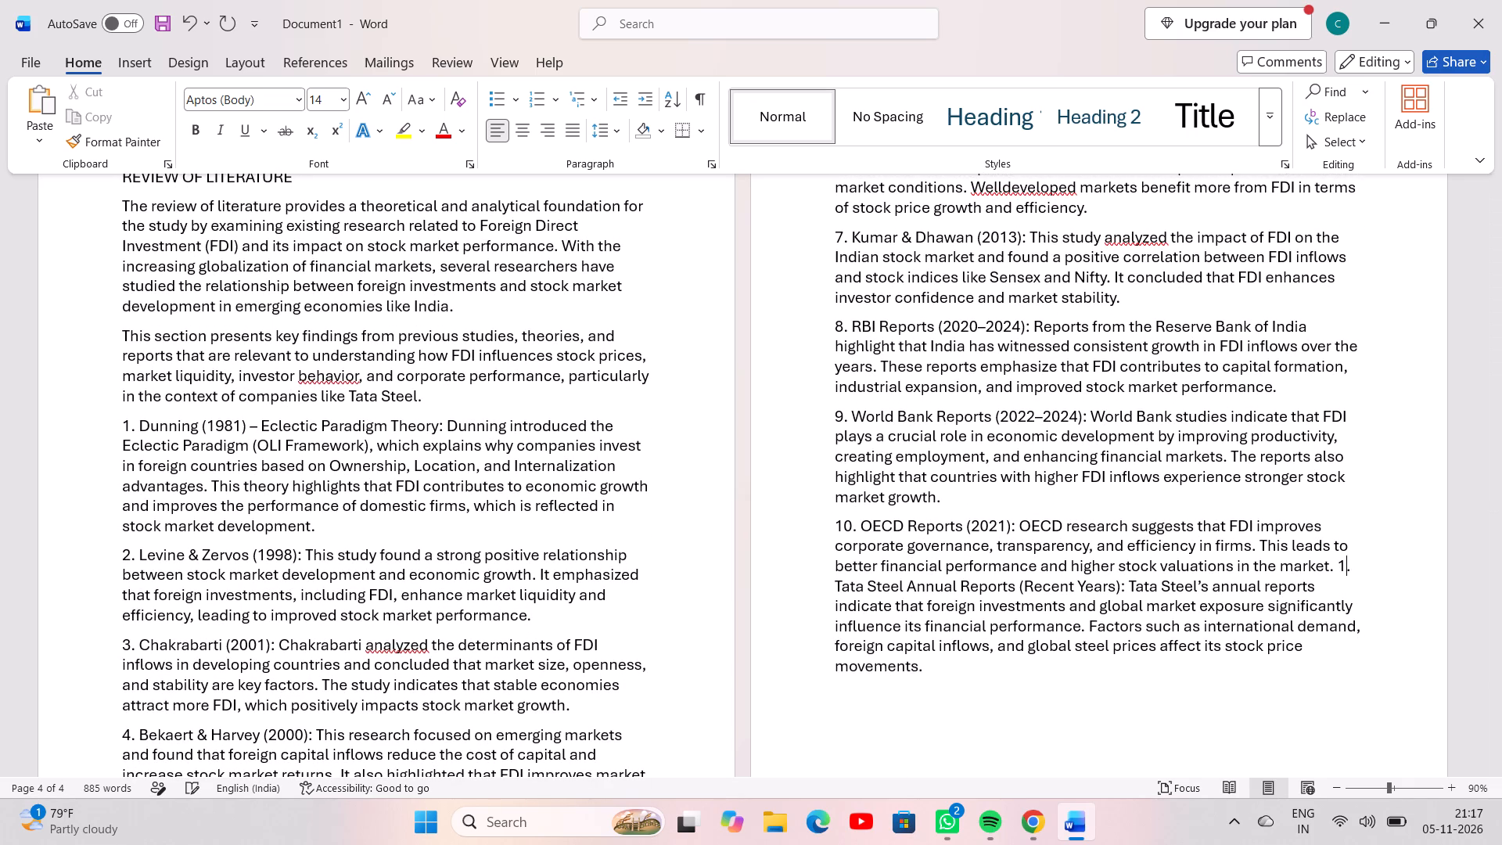
key("1")
key("Left")
key("Left")
key("Return")
Correct the flagged words to "Well developed" in item 6 (Durham) and "analysed" in item 7 (Kumar & Dhawan).
scroll(1360, 567, "down", 2)
scroll(1360, 567, "up", 1)
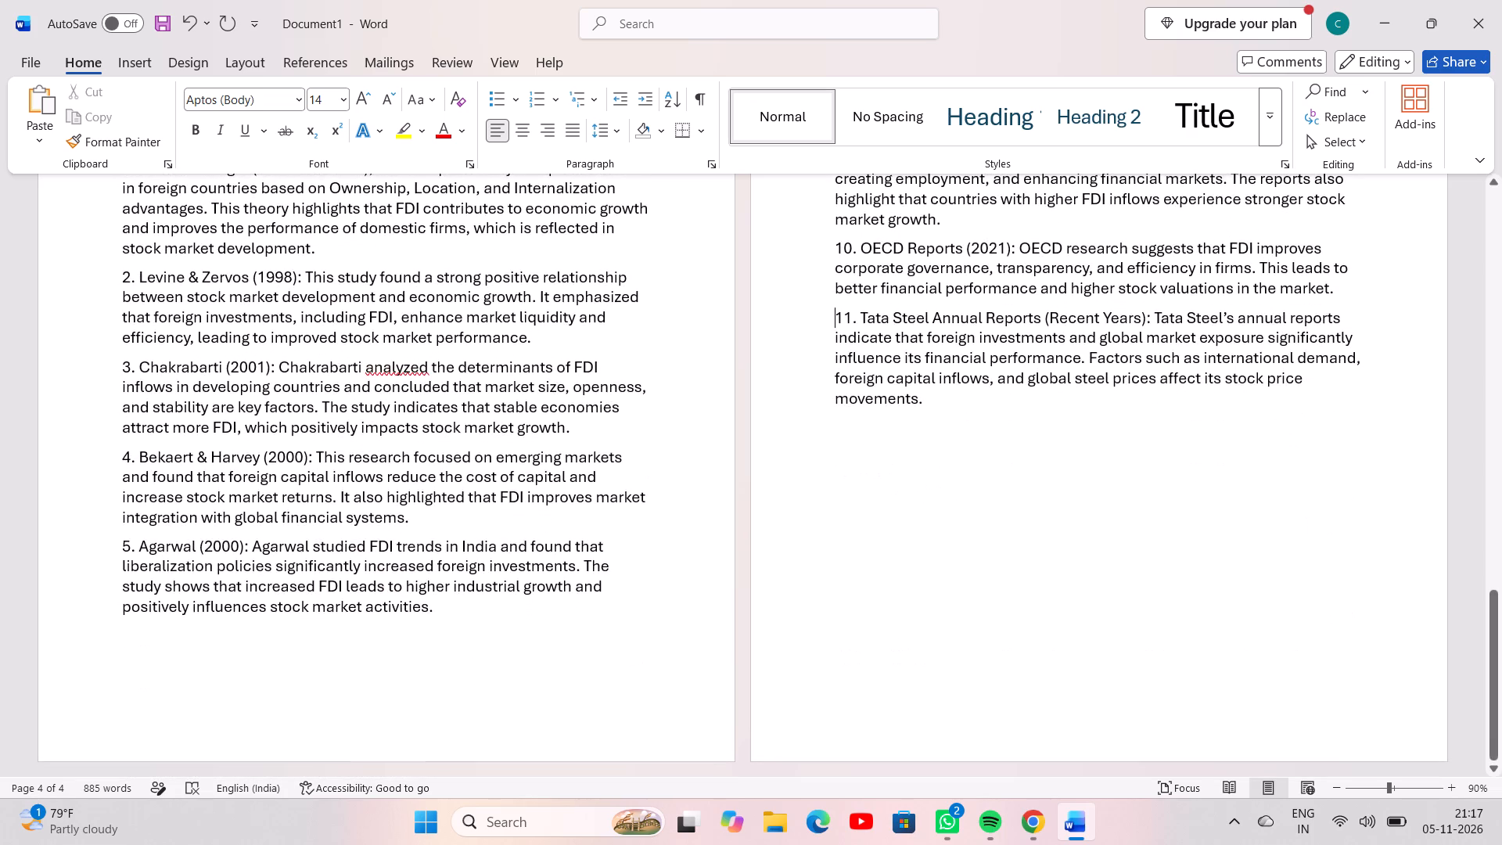
scroll(1360, 567, "up", 1)
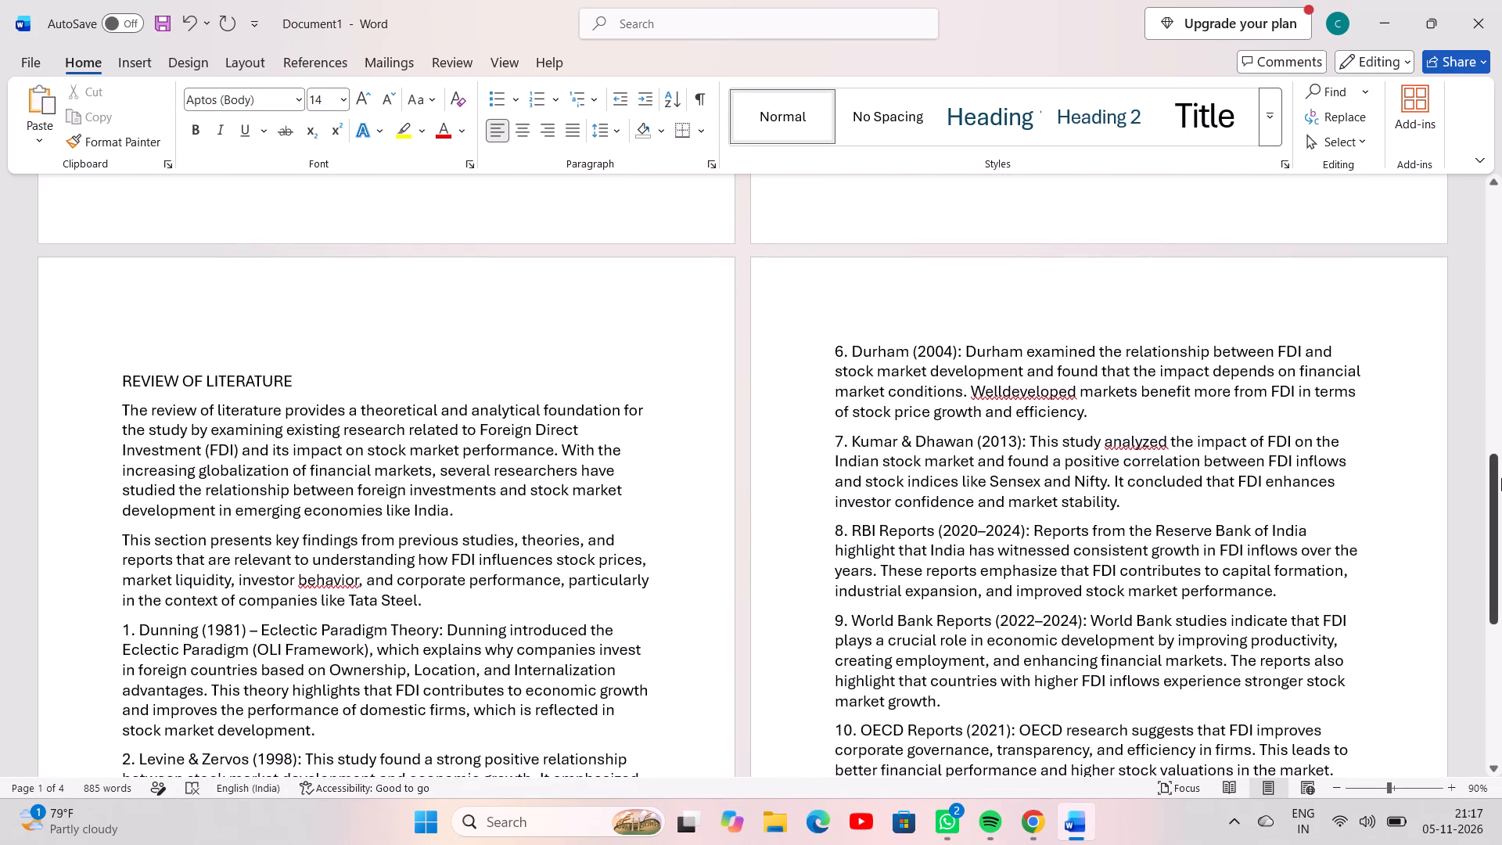
left_click(1001, 394)
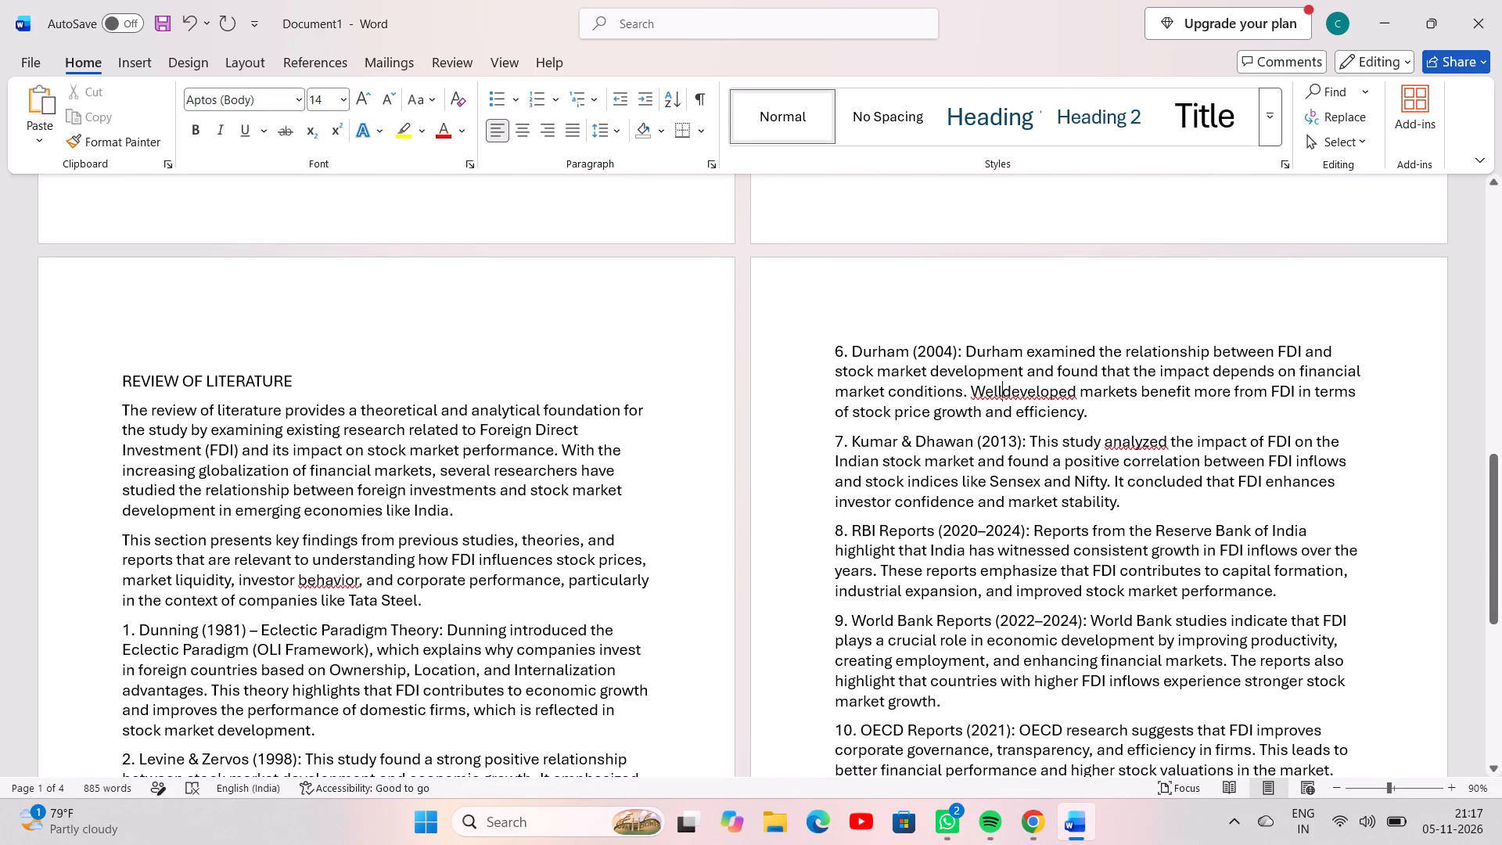
key("space")
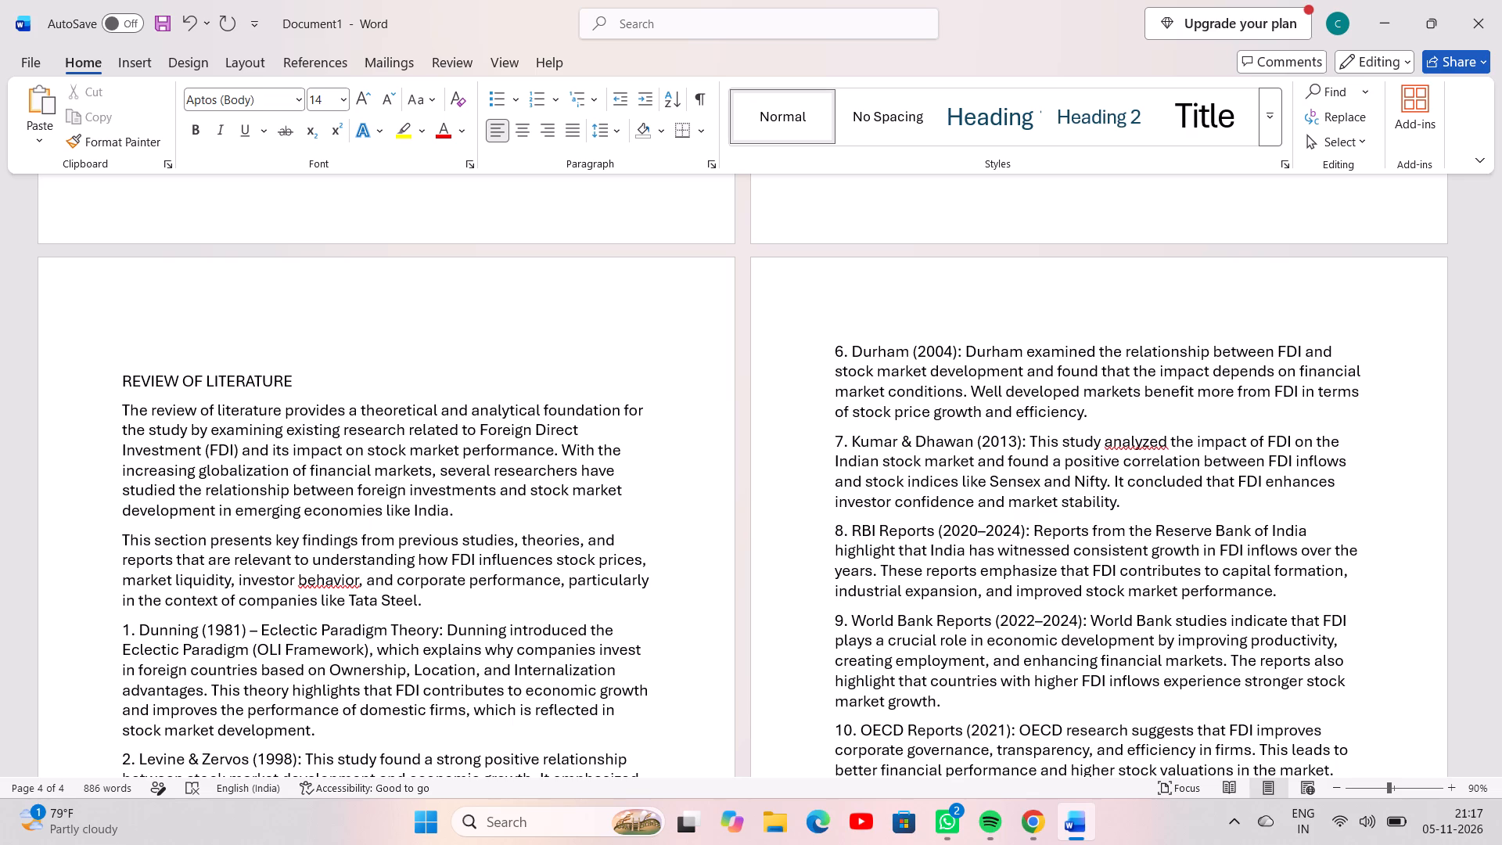
left_click(1151, 444)
key("BackSpace")
key("s")
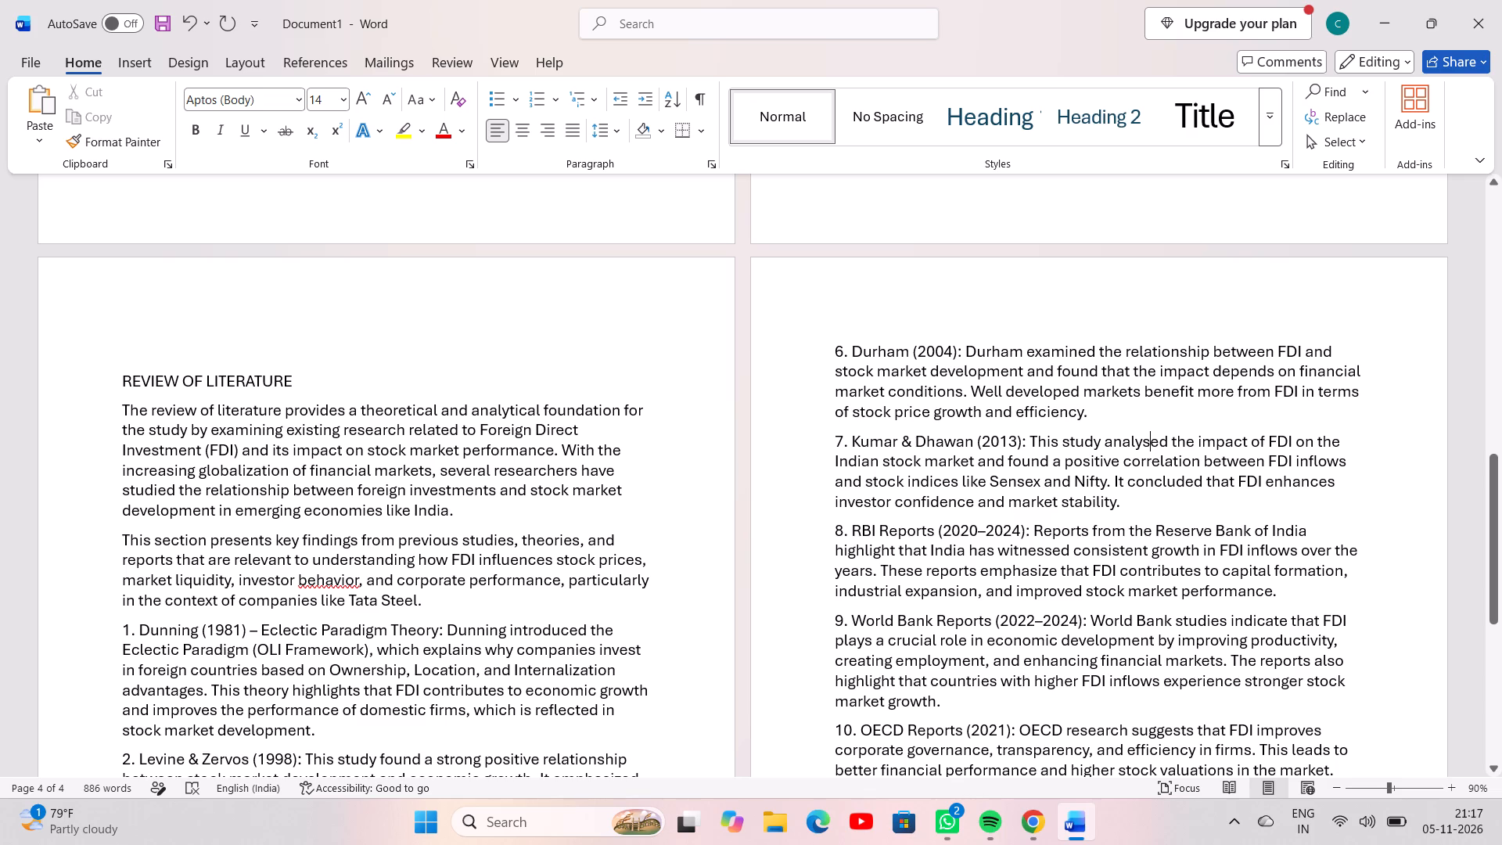
Correct the flagged spelling of "behavior" in the paragraph beginning "This section presents key findings".
left_click(350, 581)
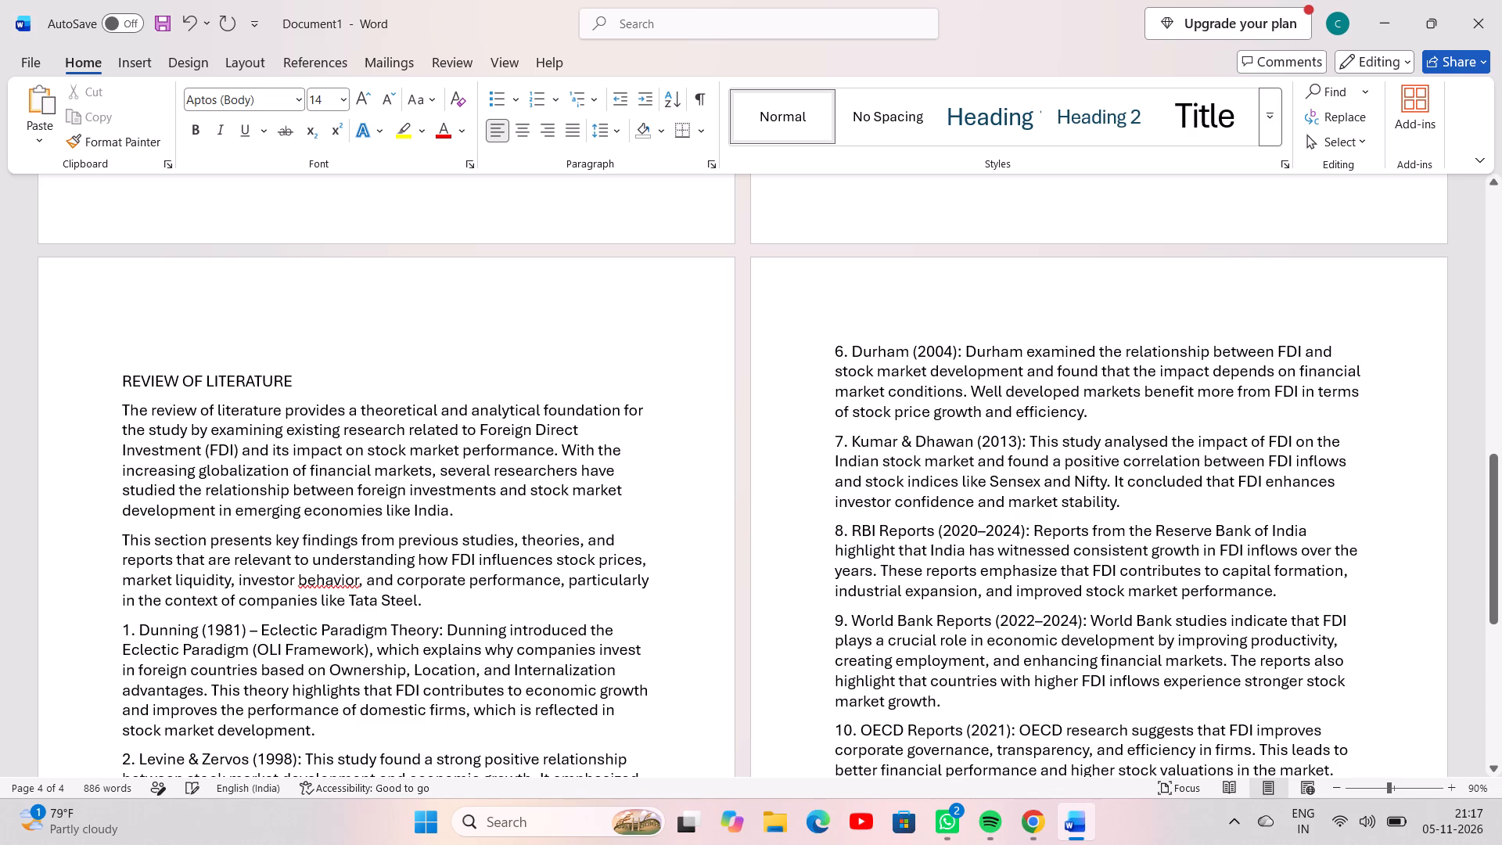
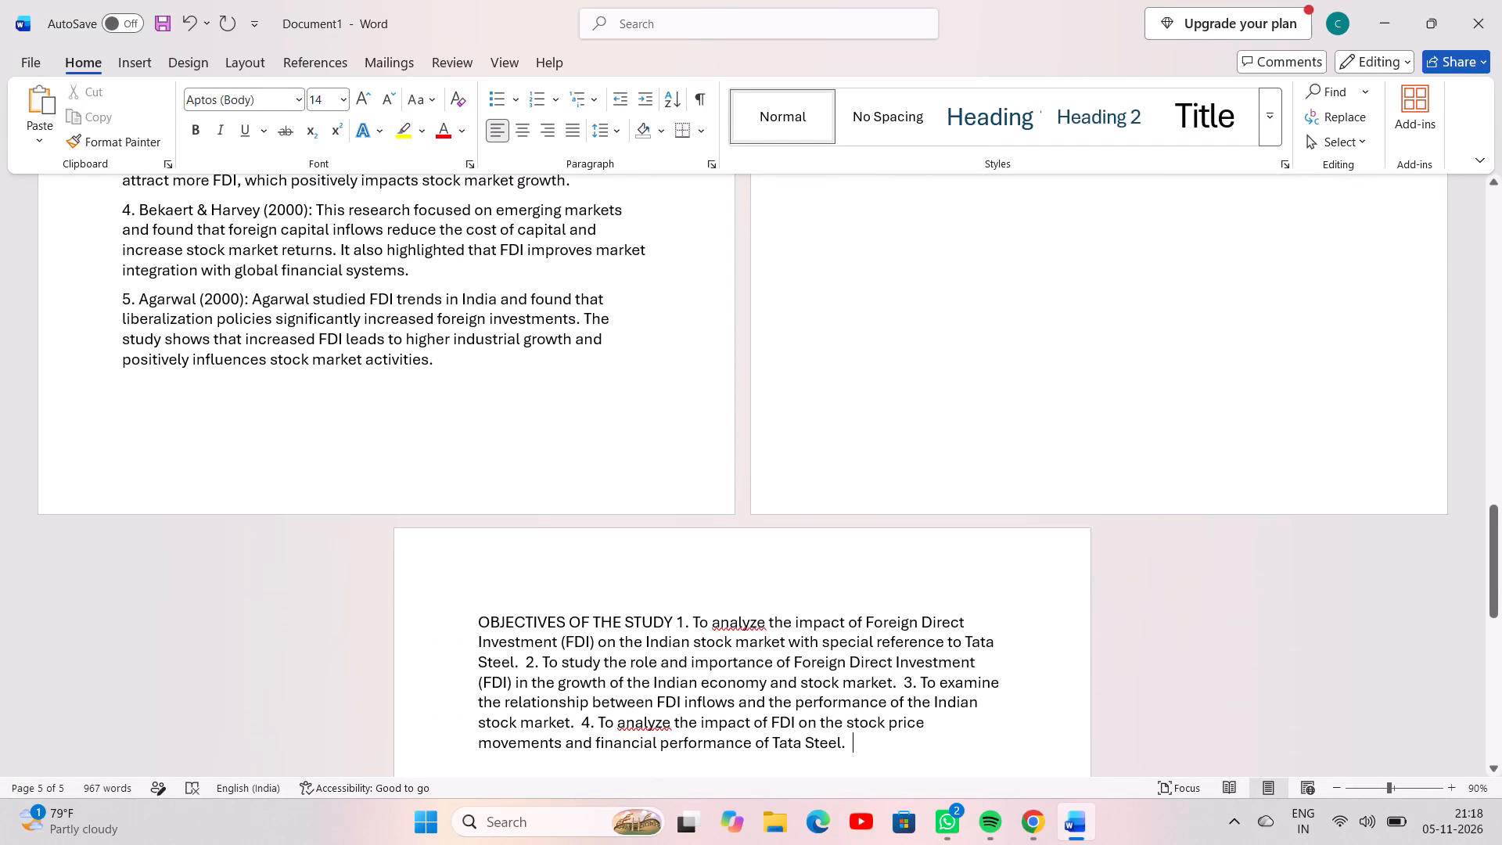
Put each of the four numbered objectives in its own paragraph below the OBJECTIVES OF THE STUDY heading.
left_click(677, 621)
key("Return")
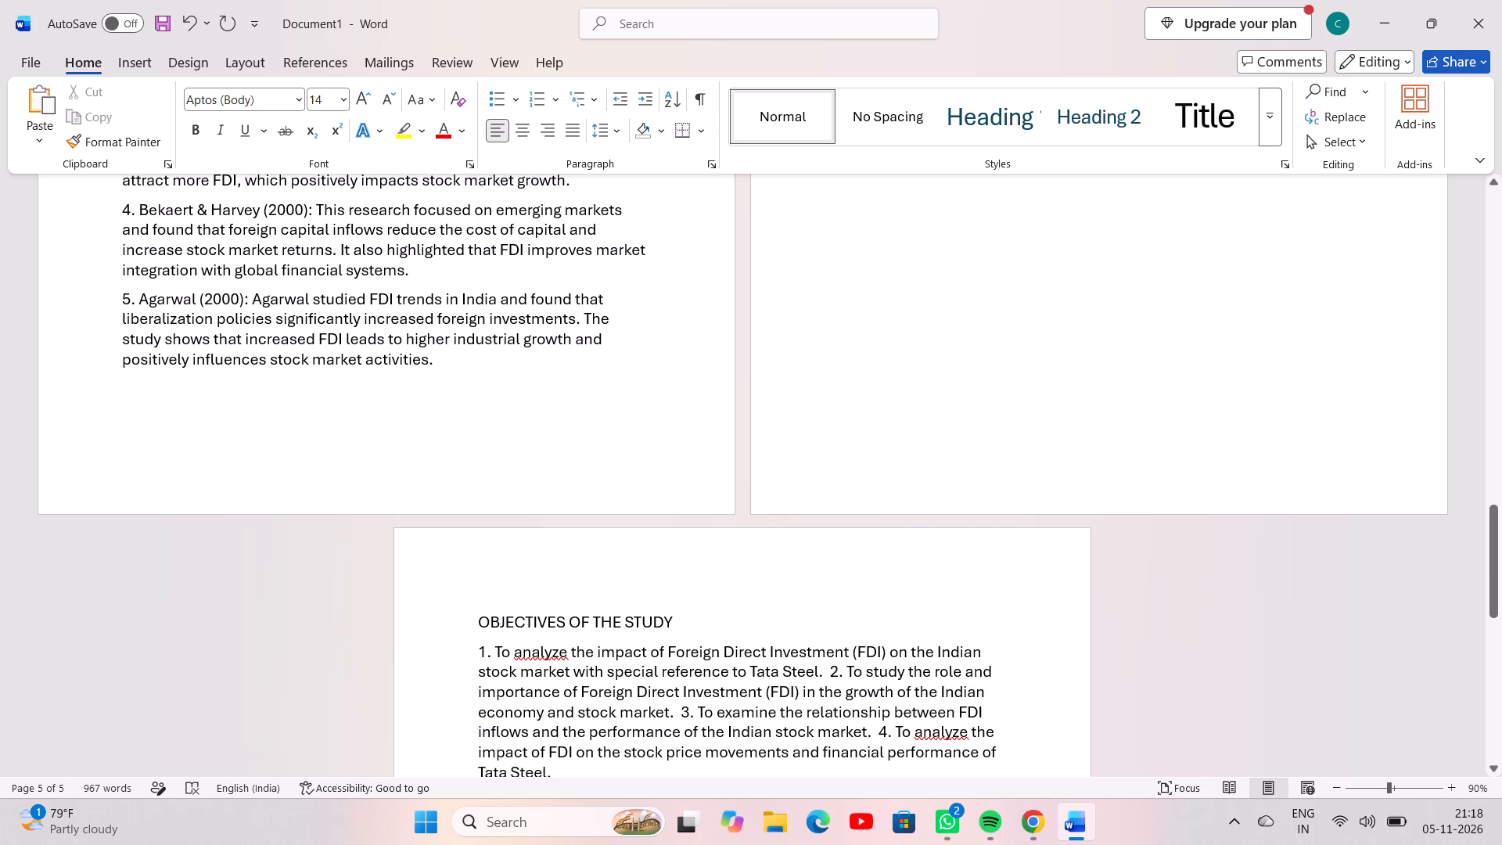
left_click(830, 667)
key("Return")
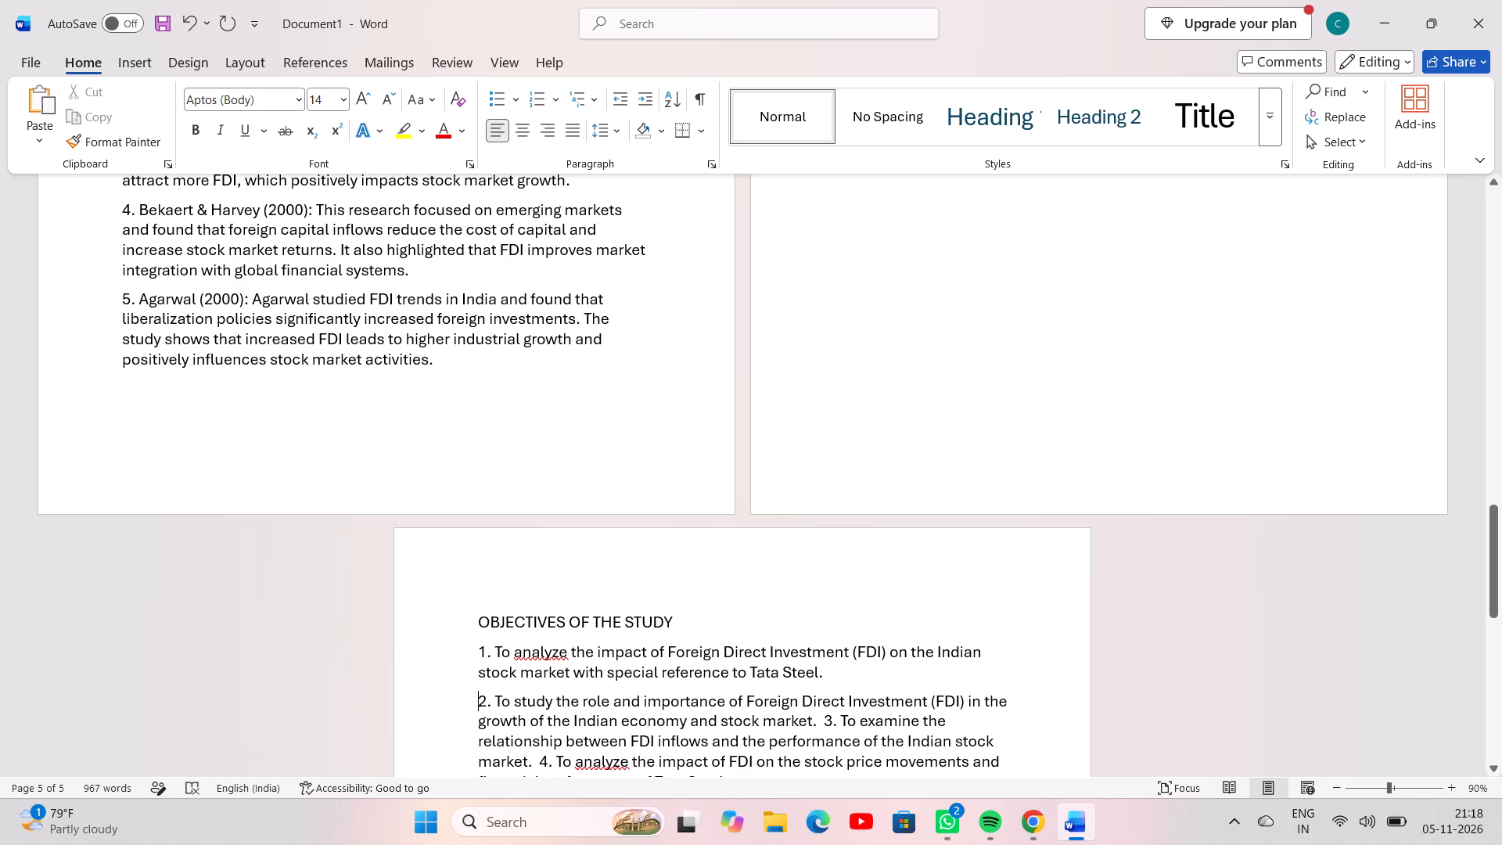
left_click(822, 719)
key("Return")
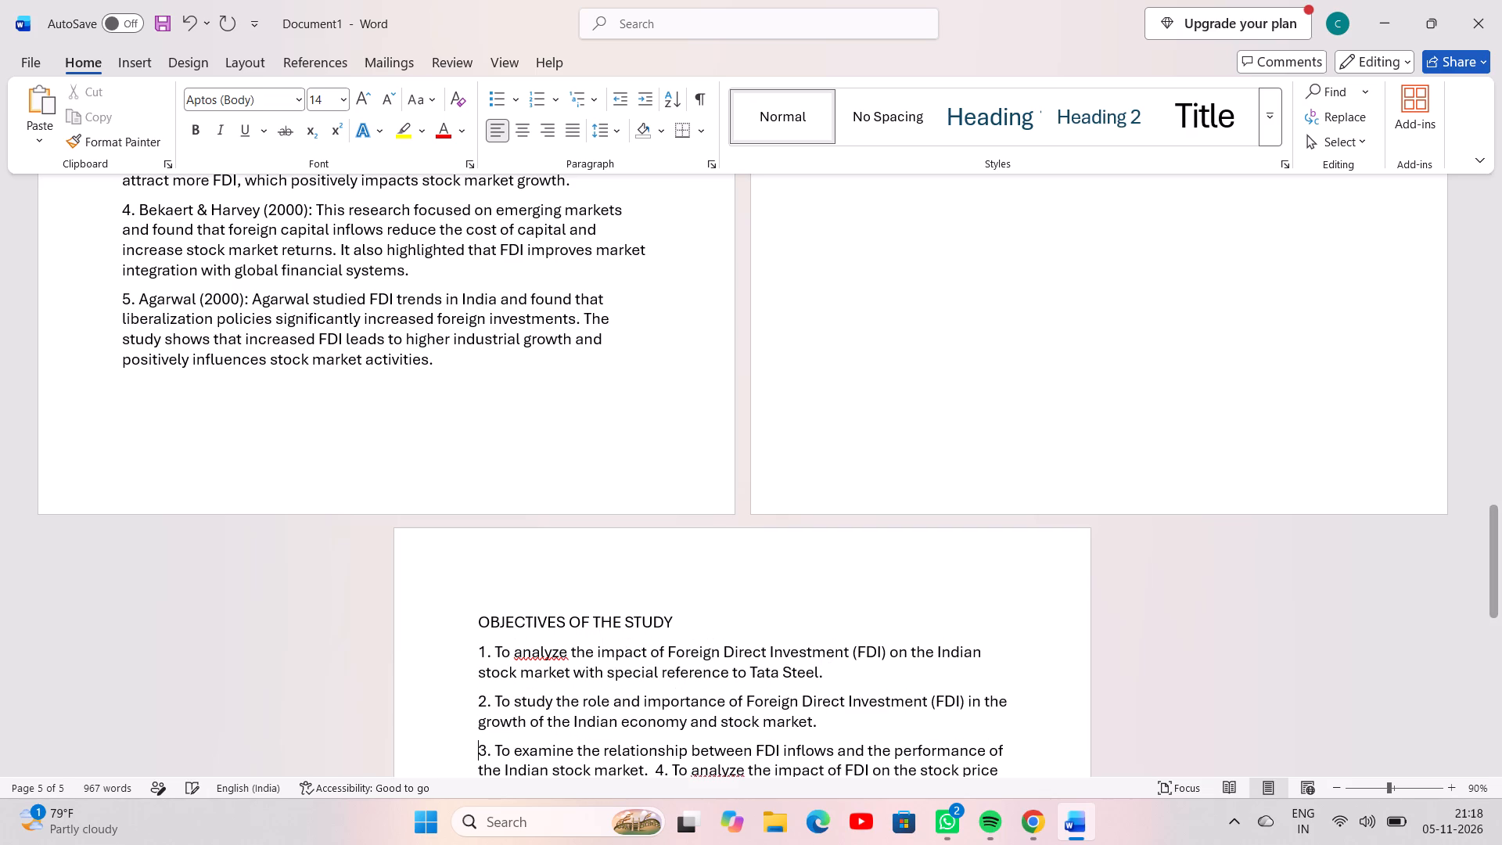
left_click(652, 768)
key("Return")
Correct the flagged spelling to "analyse" in objectives 1 and 4.
scroll(652, 768, "down", 2)
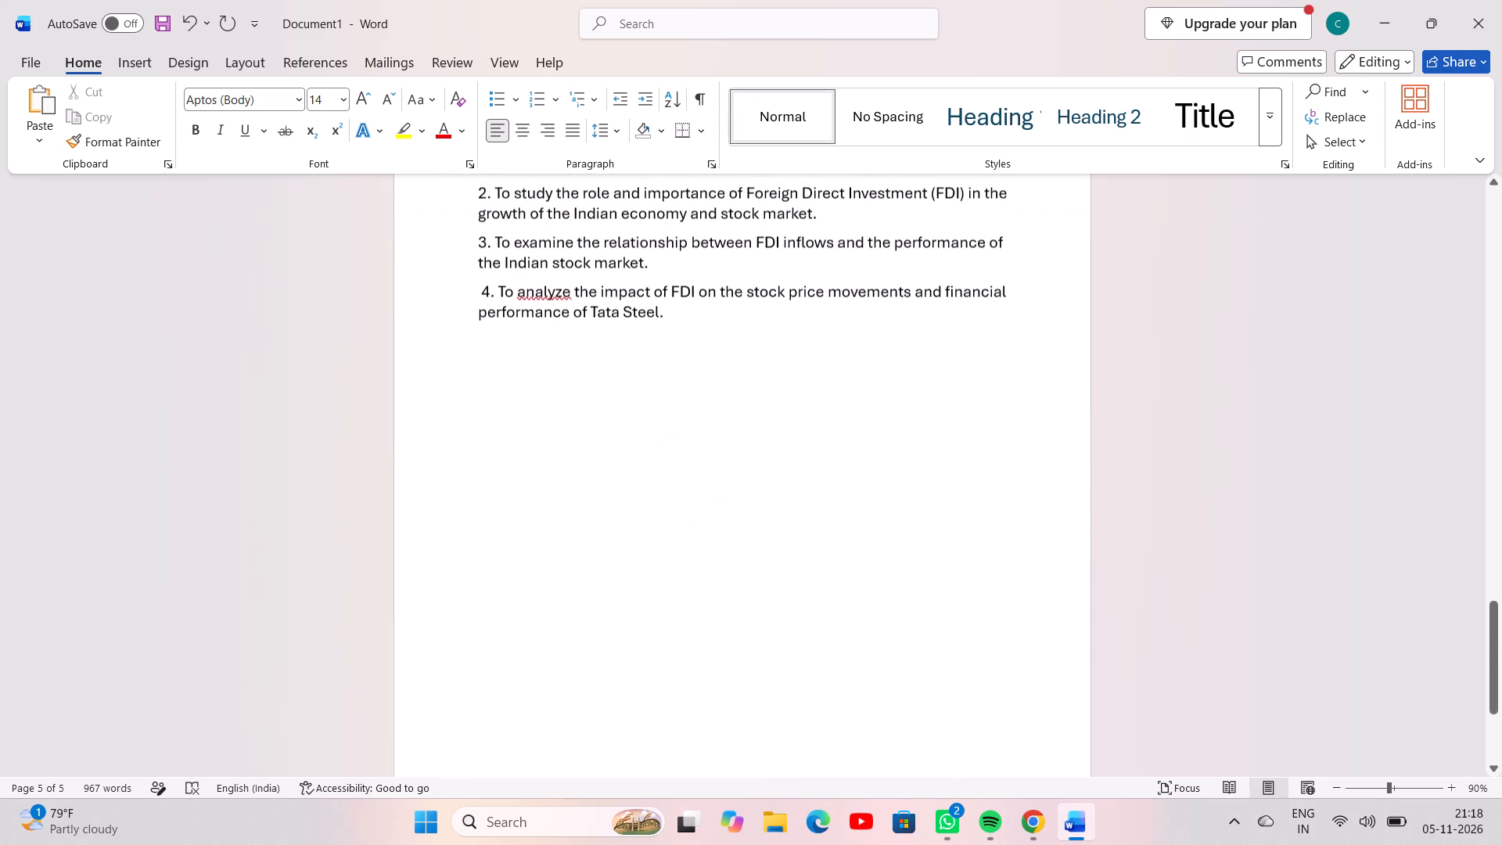
scroll(635, 671, "up", 1)
left_click(557, 545)
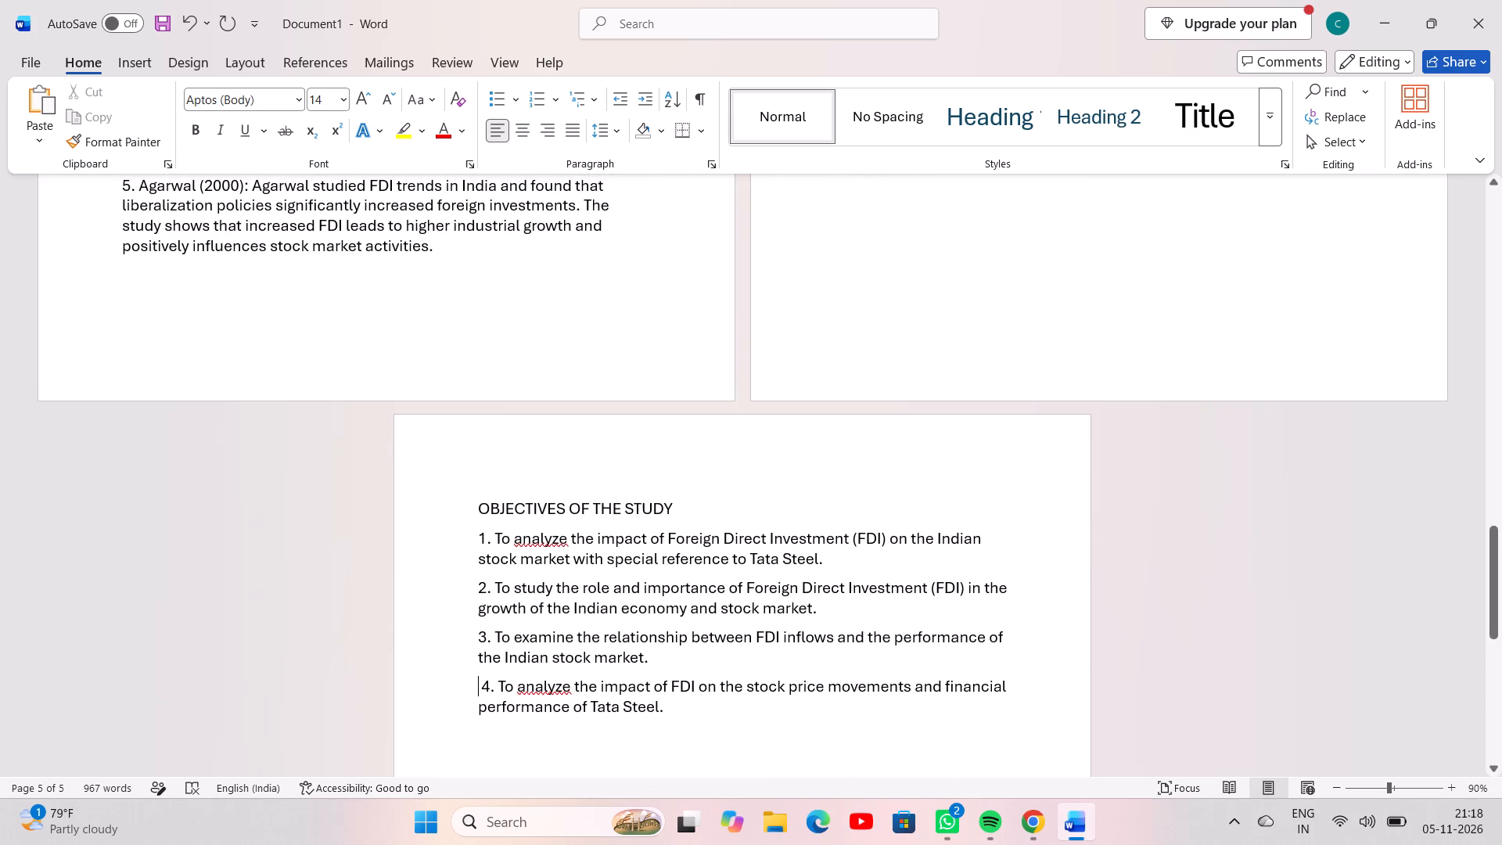
key("BackSpace")
key("s")
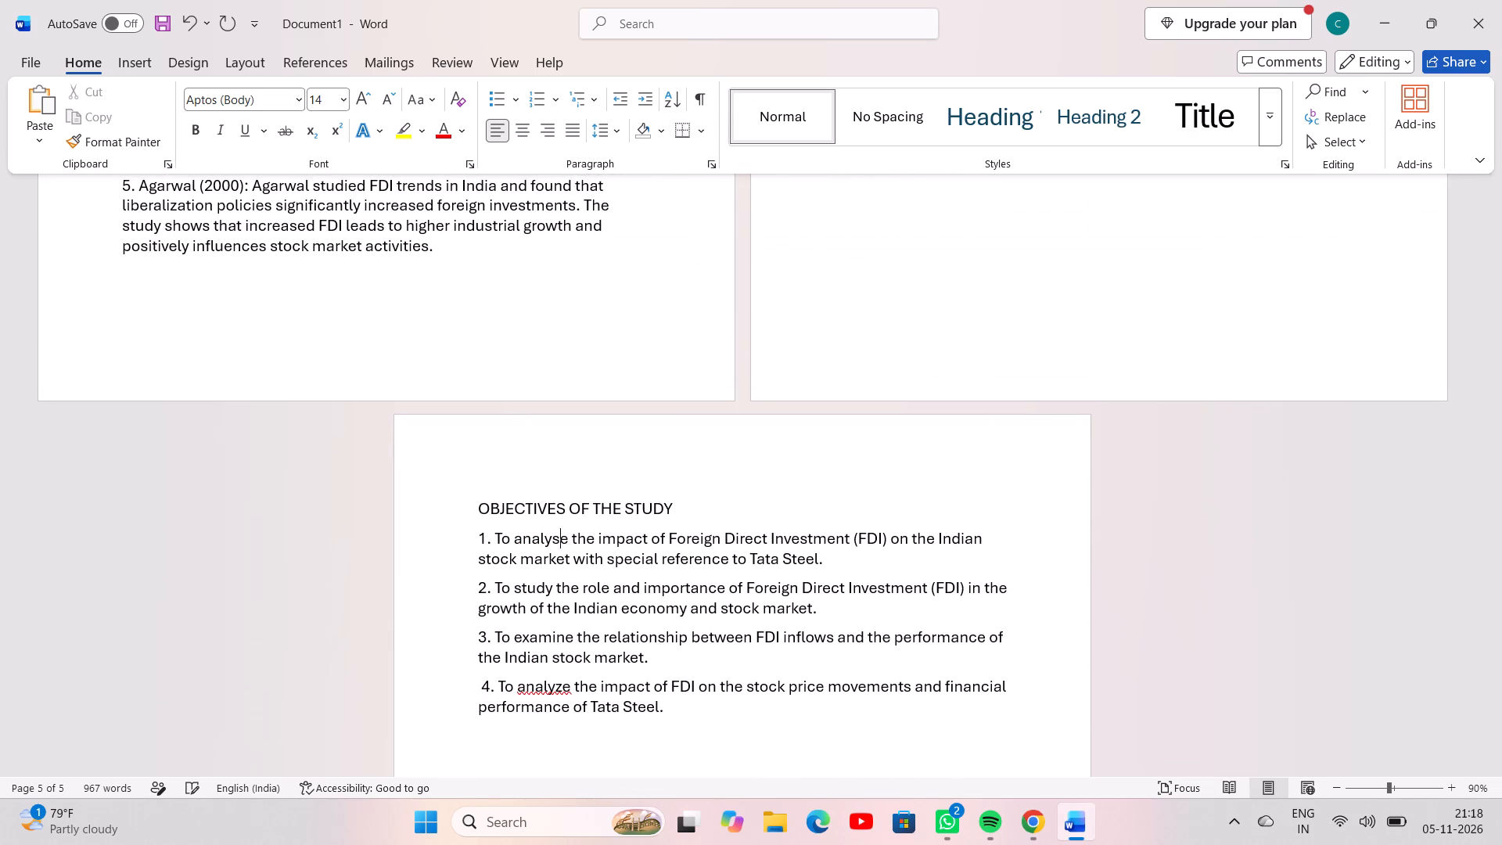
left_click(561, 685)
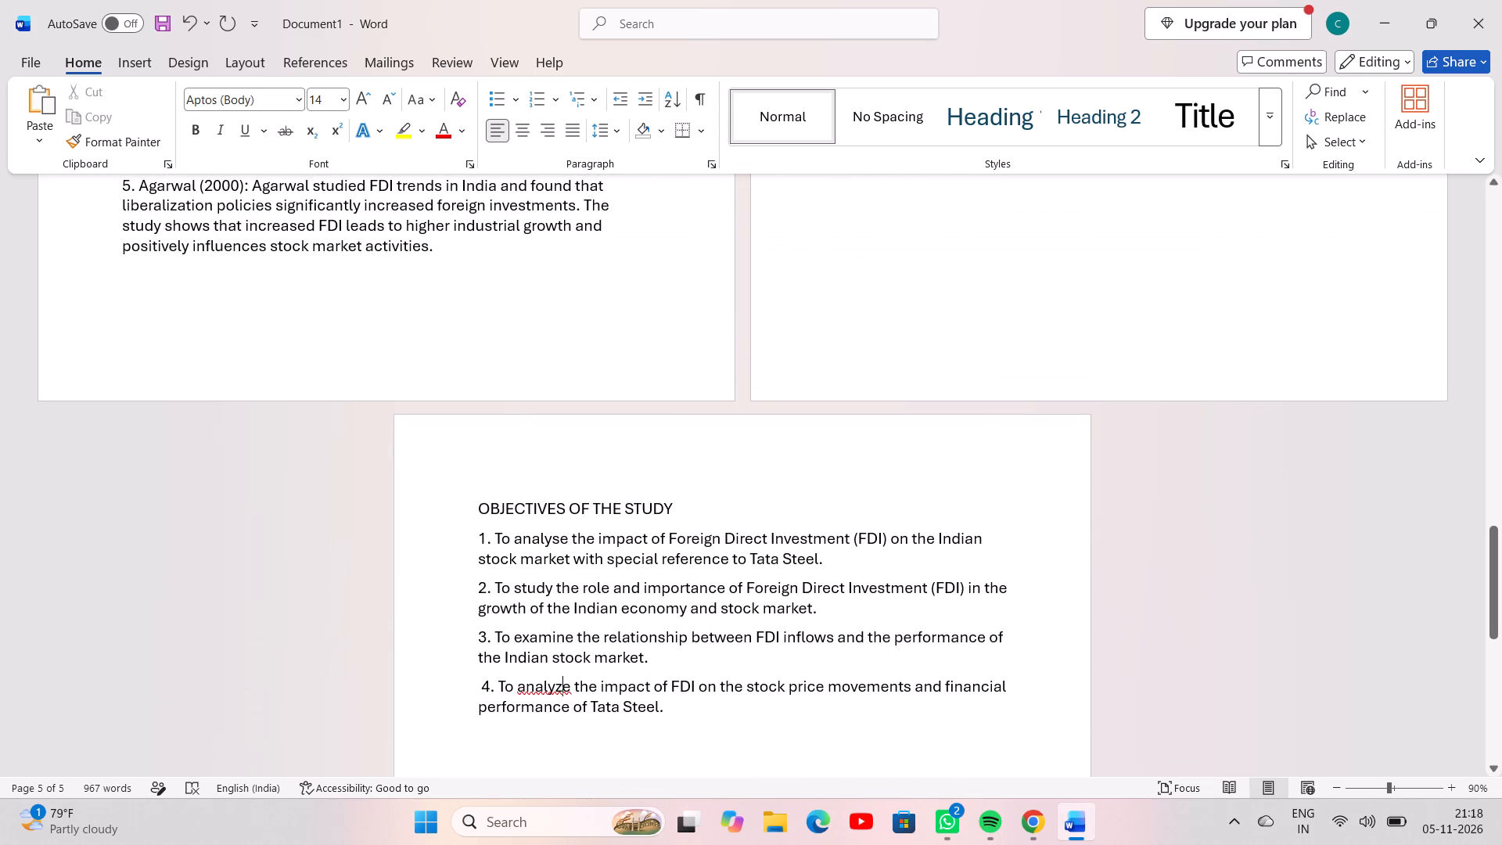
key("BackSpace")
key("s")
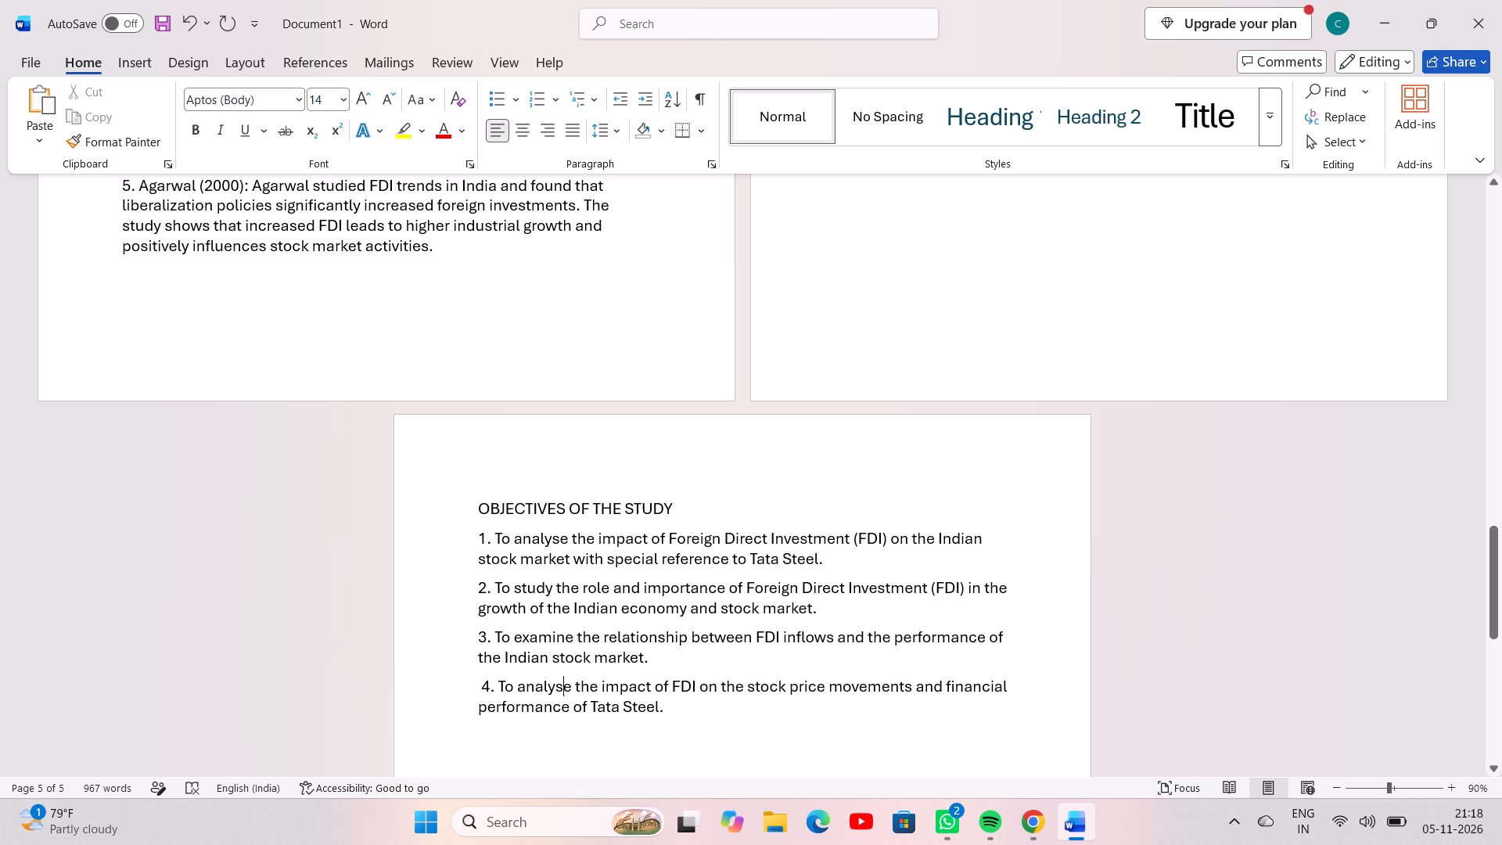
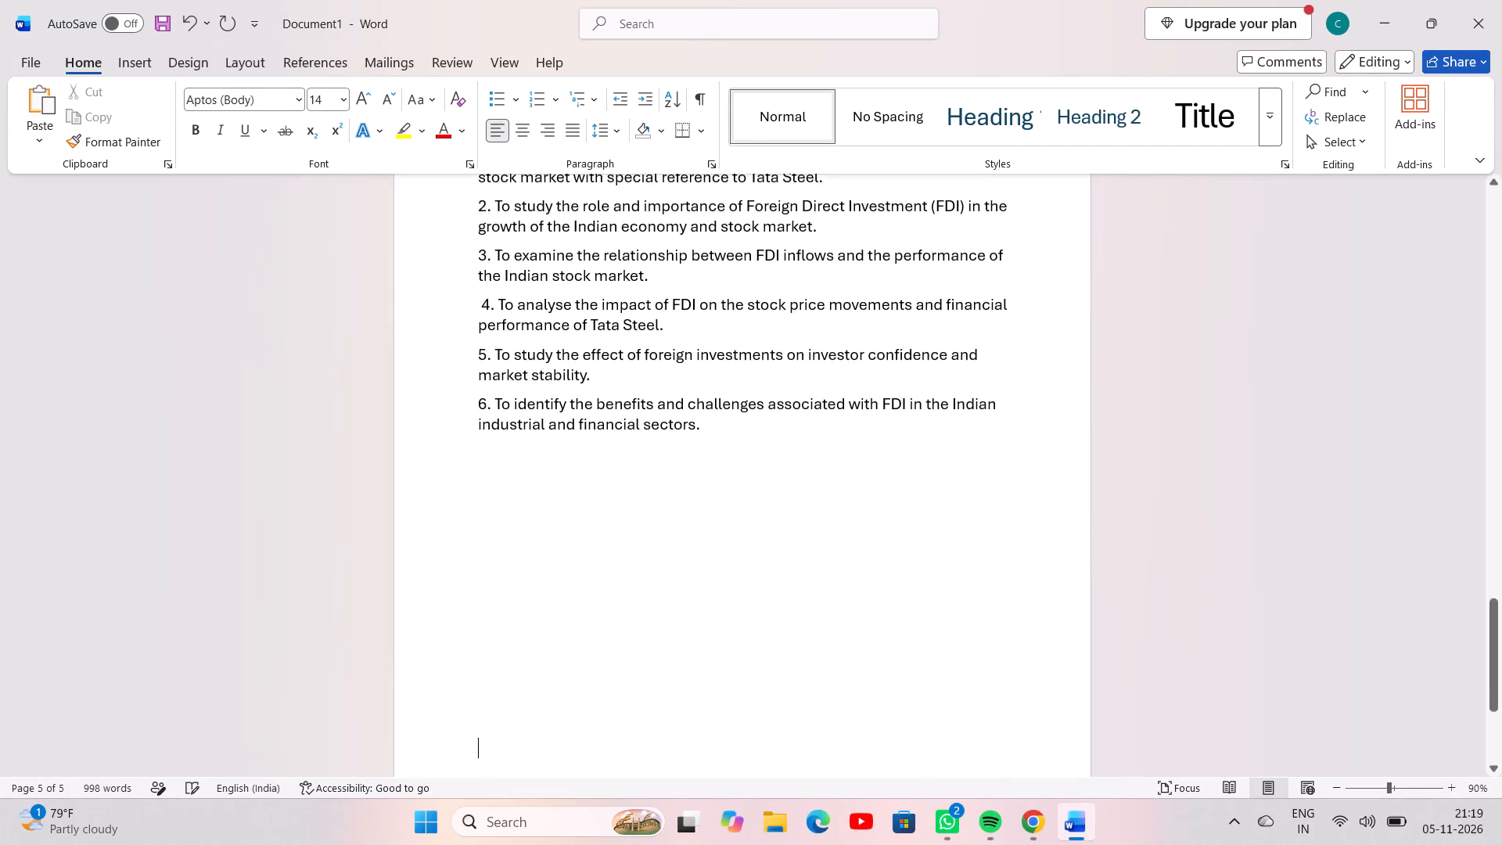
Paste the copied SCOPE OF THE STUDY text at the top of a new page after the objectives.
key("Return")
key("Return")
key("Return")
key("Return")
key("Return")
key("Return")
key("Return")
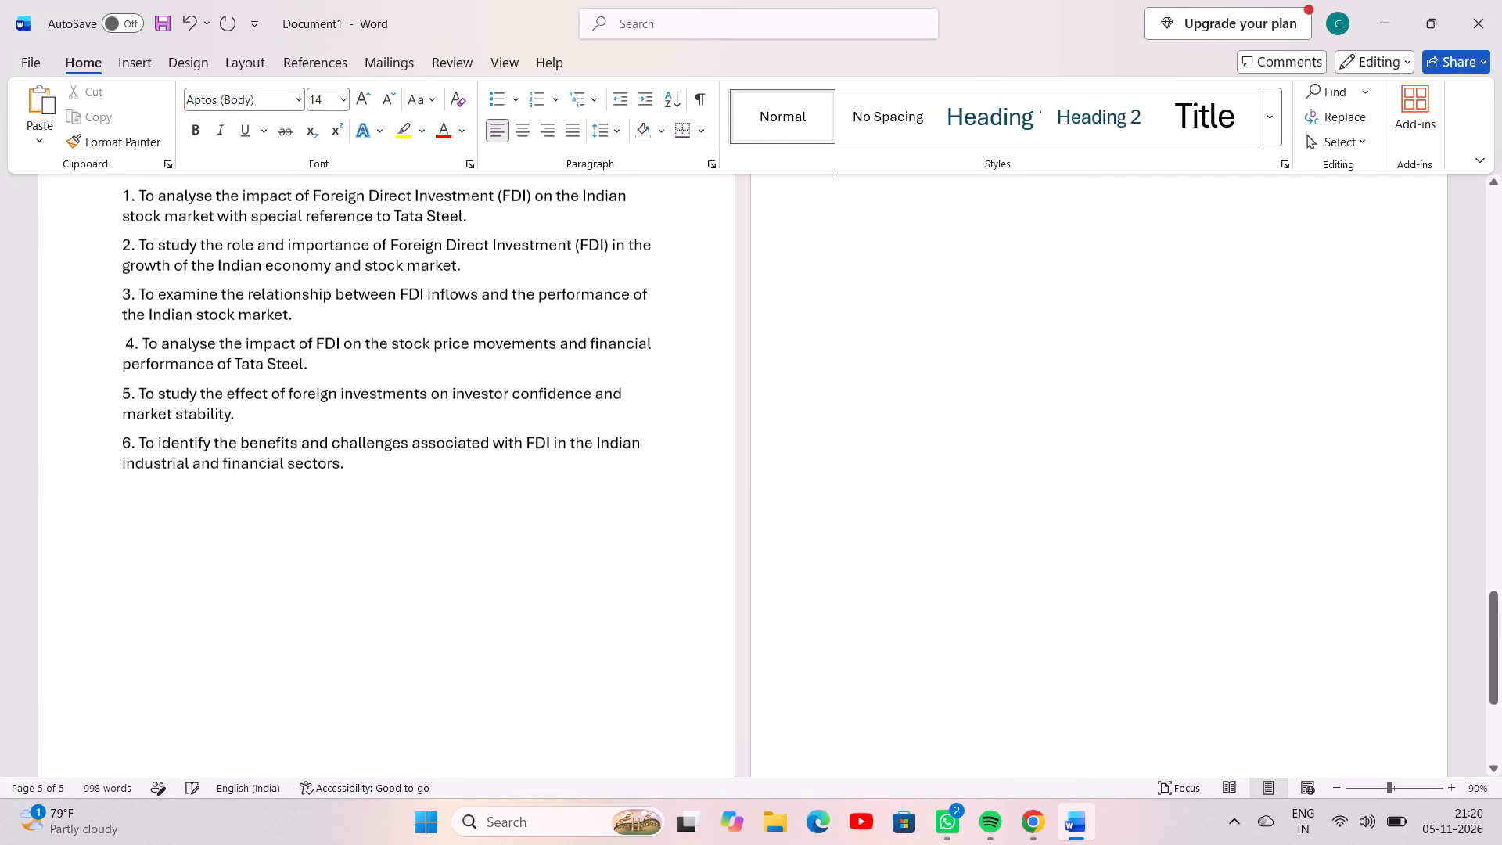
key("ctrl+v")
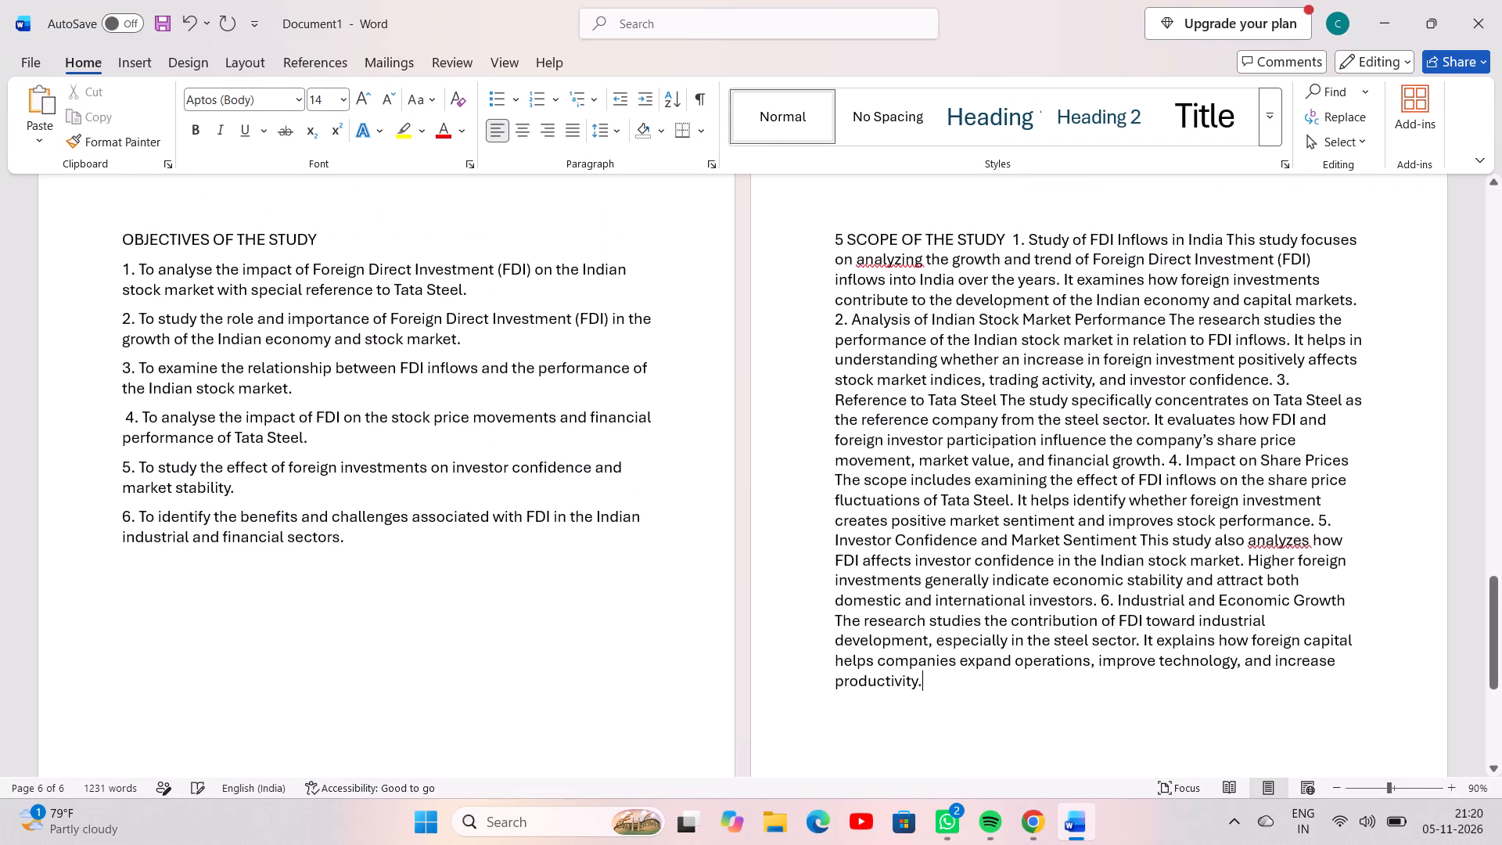
Separate the 5 SCOPE OF THE STUDY heading from point 1 so the point starts its own paragraph.
left_click(1016, 243)
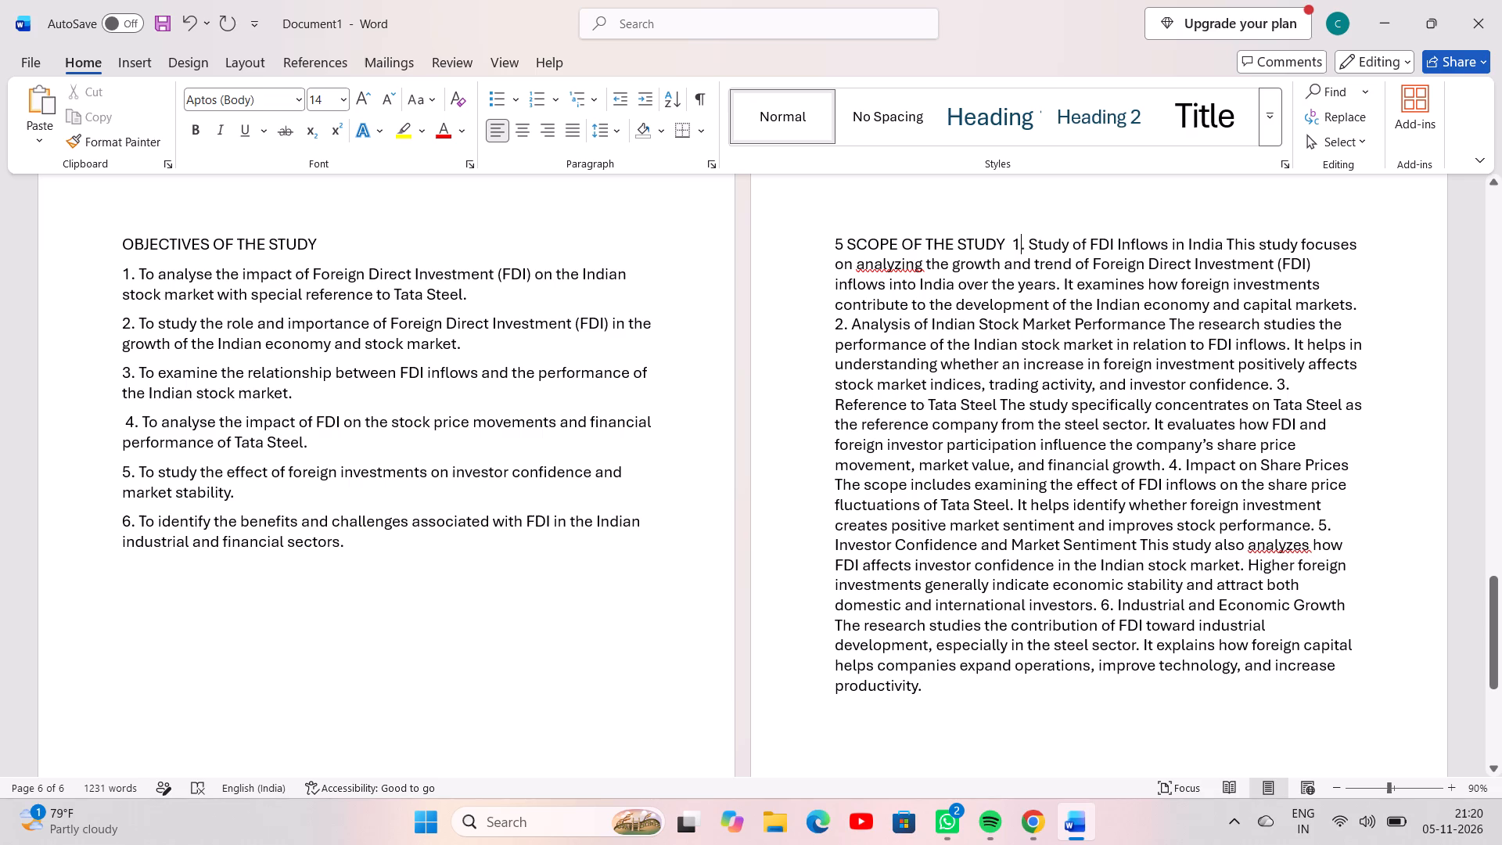
key("Left")
key("Return")
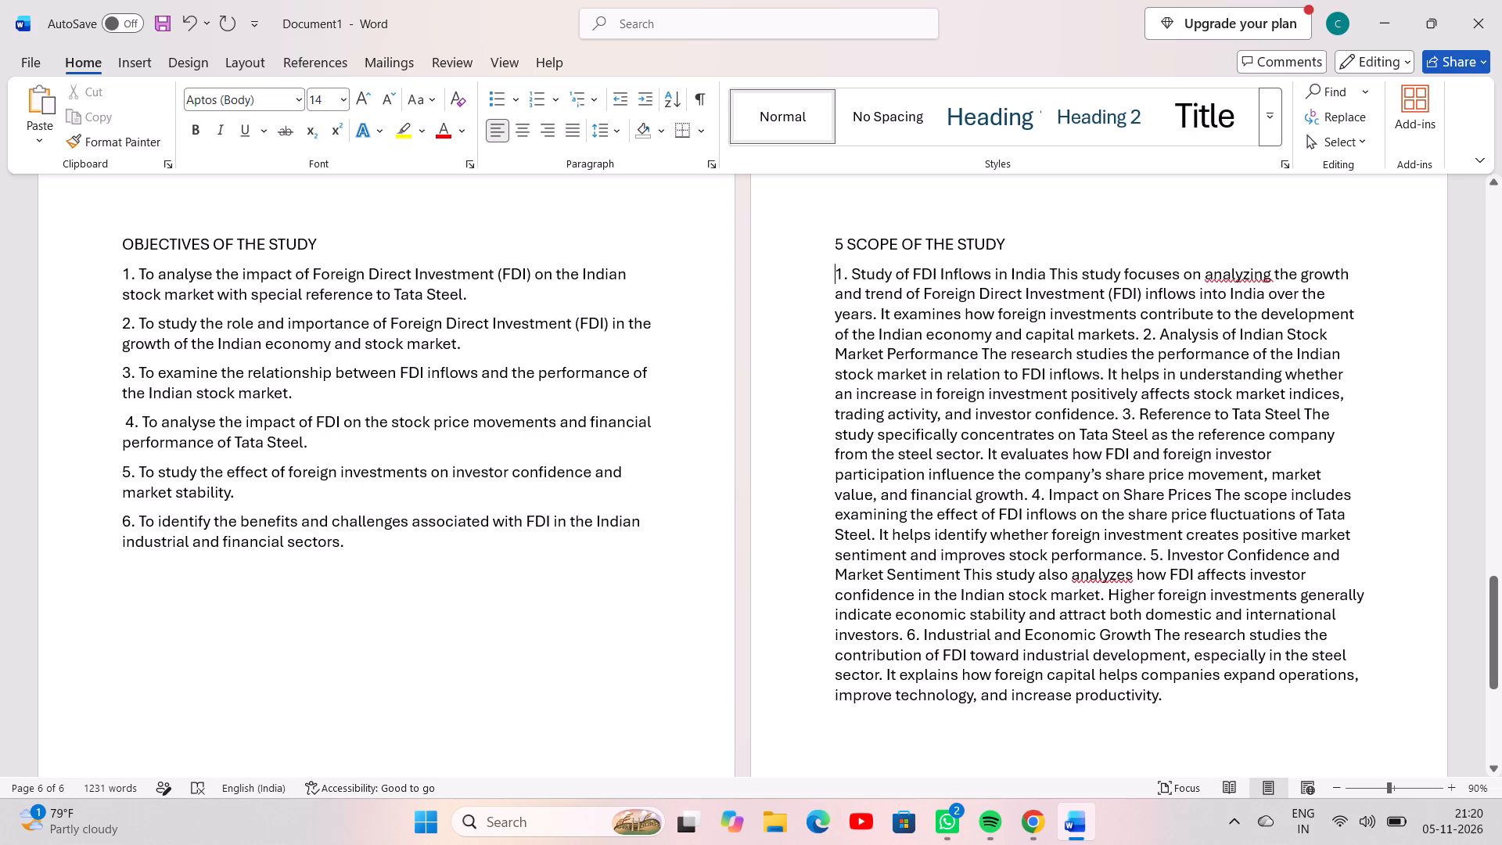
Correct the flagged spelling in scope point 1 to "analysing".
left_click(1235, 283)
key("Right")
key("BackSpace")
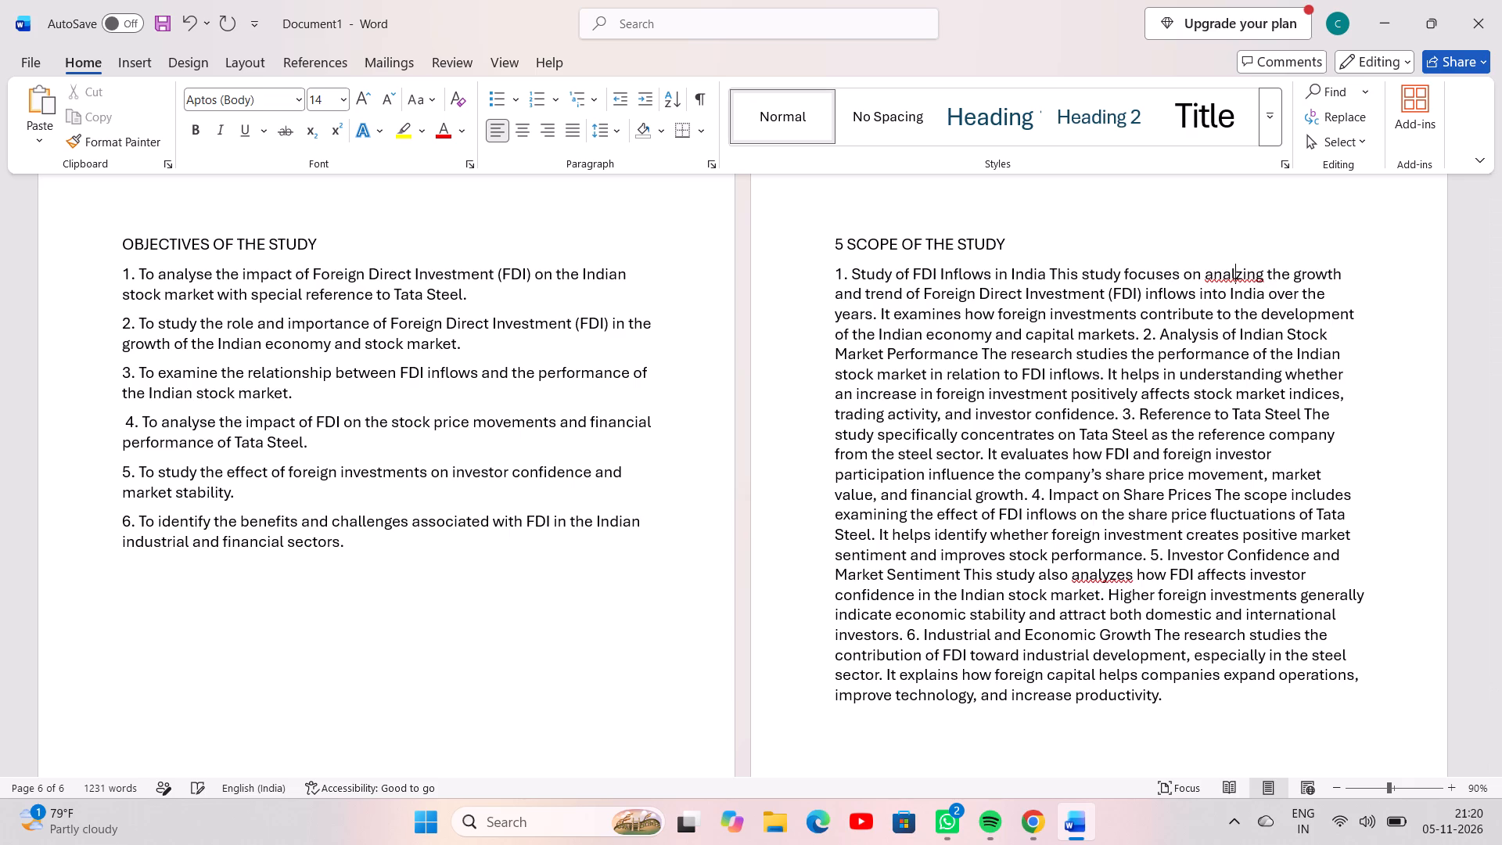
key("s")
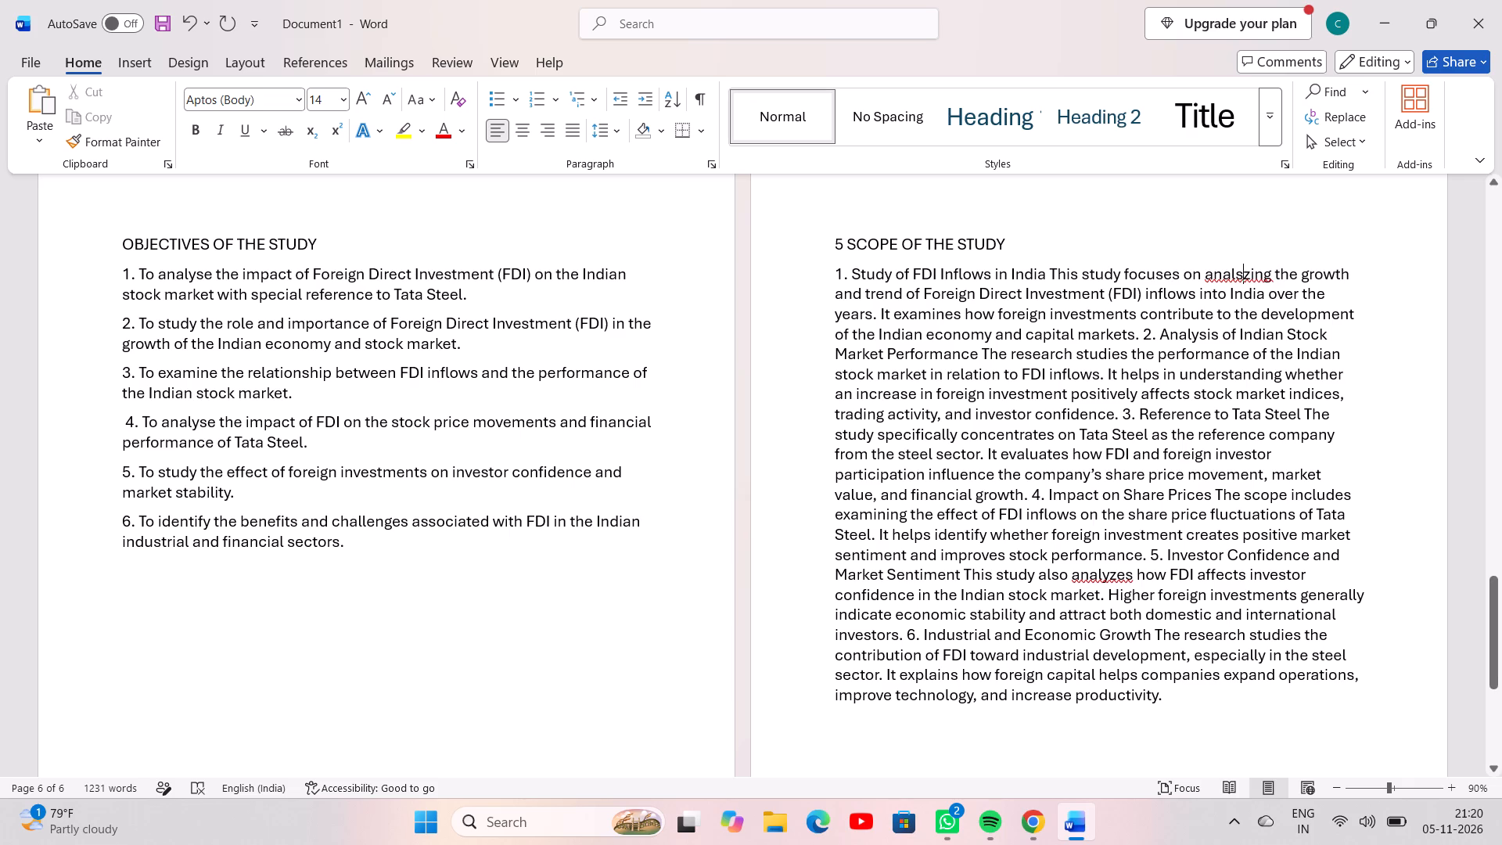
key("BackSpace")
key("Right")
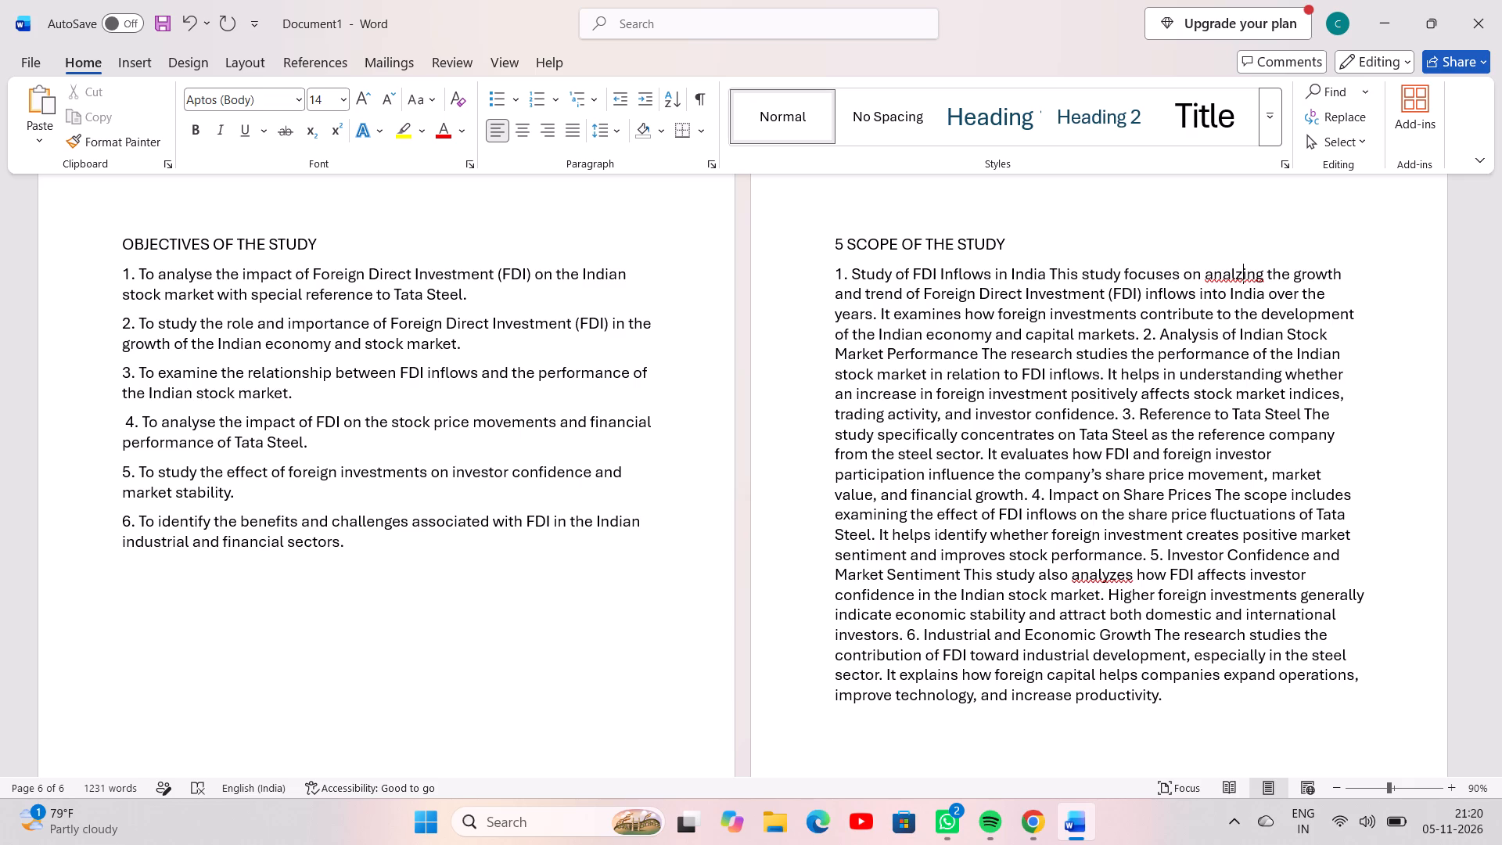
key("BackSpace")
key("s")
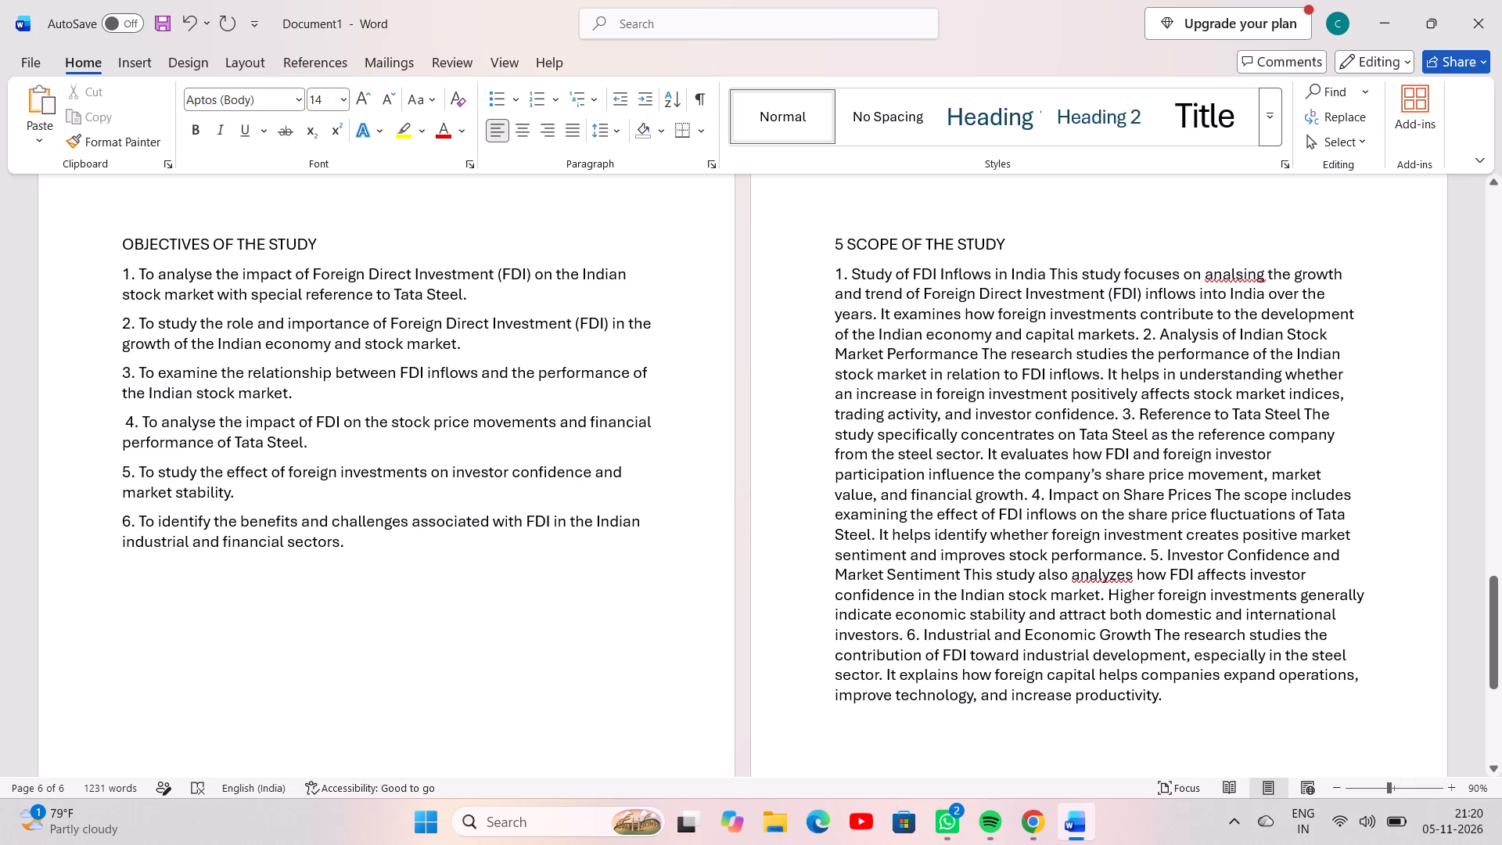
key("Left")
key("i")
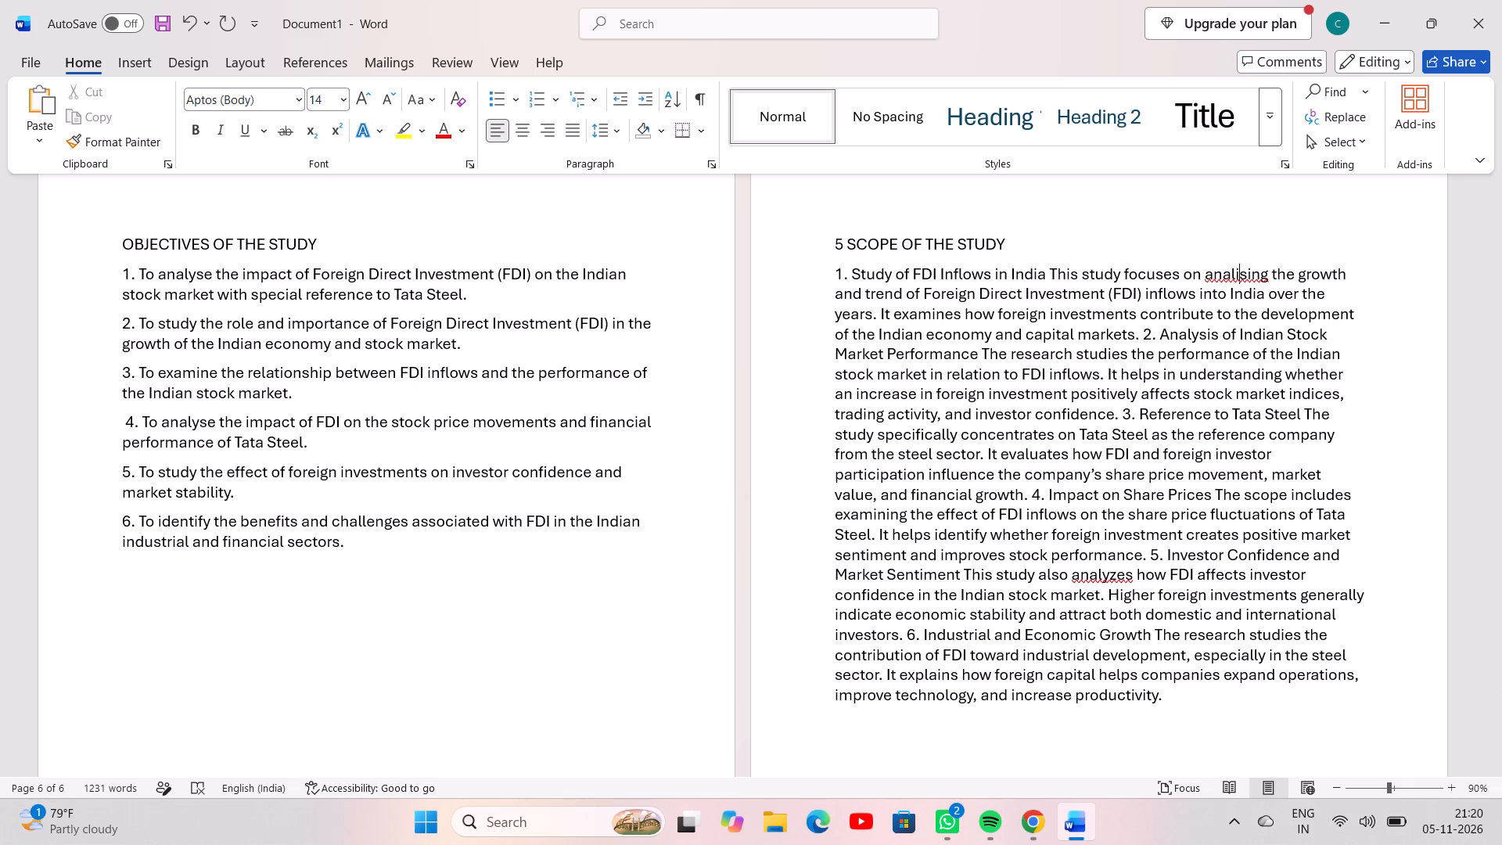
key("BackSpace")
key("y")
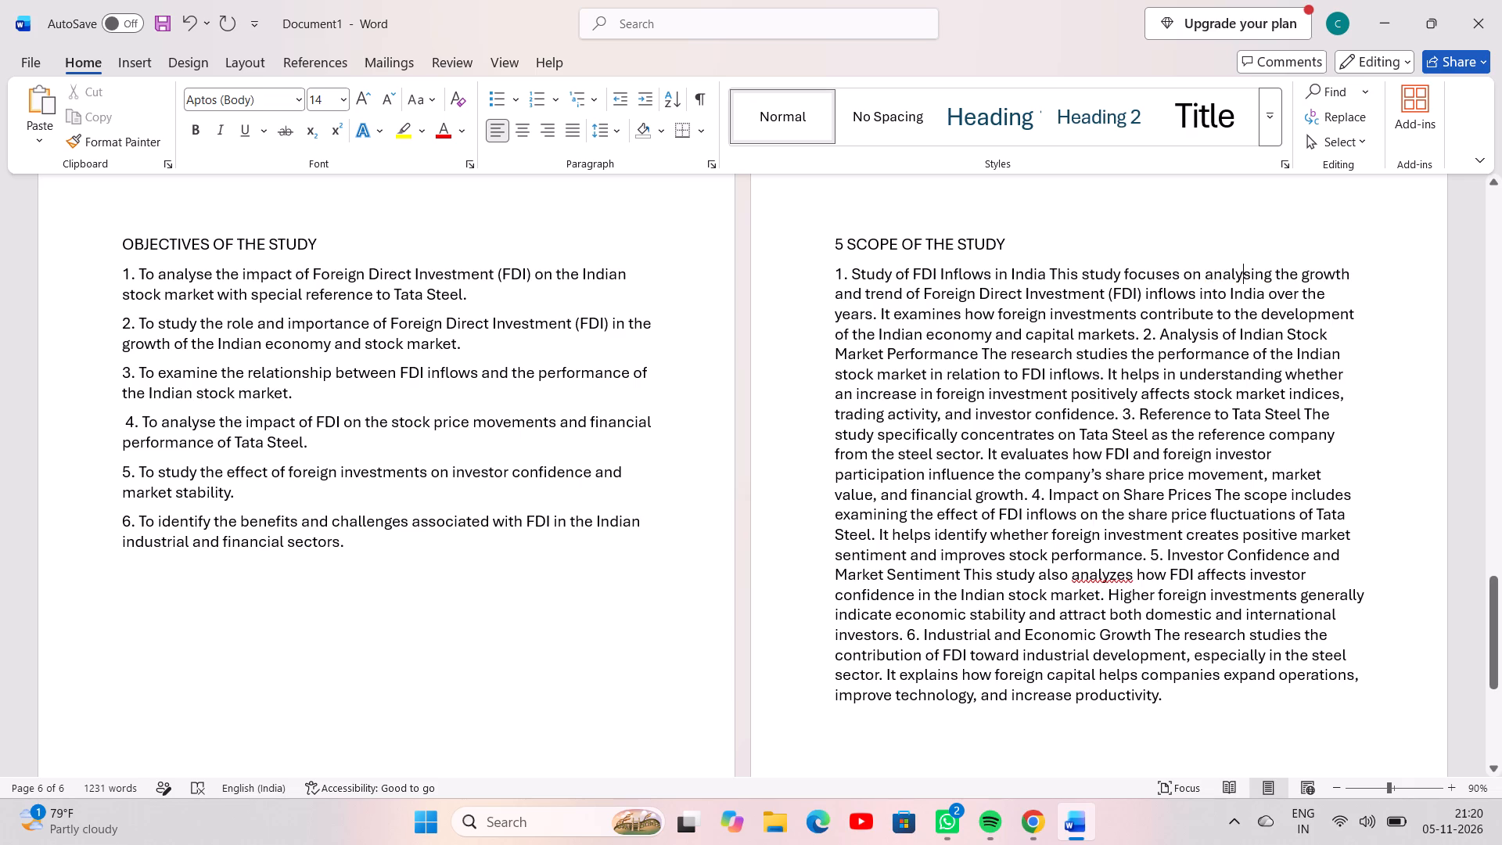
Put scope points 2 to 6 each in their own paragraph below point 1.
left_click(1143, 340)
key("Return")
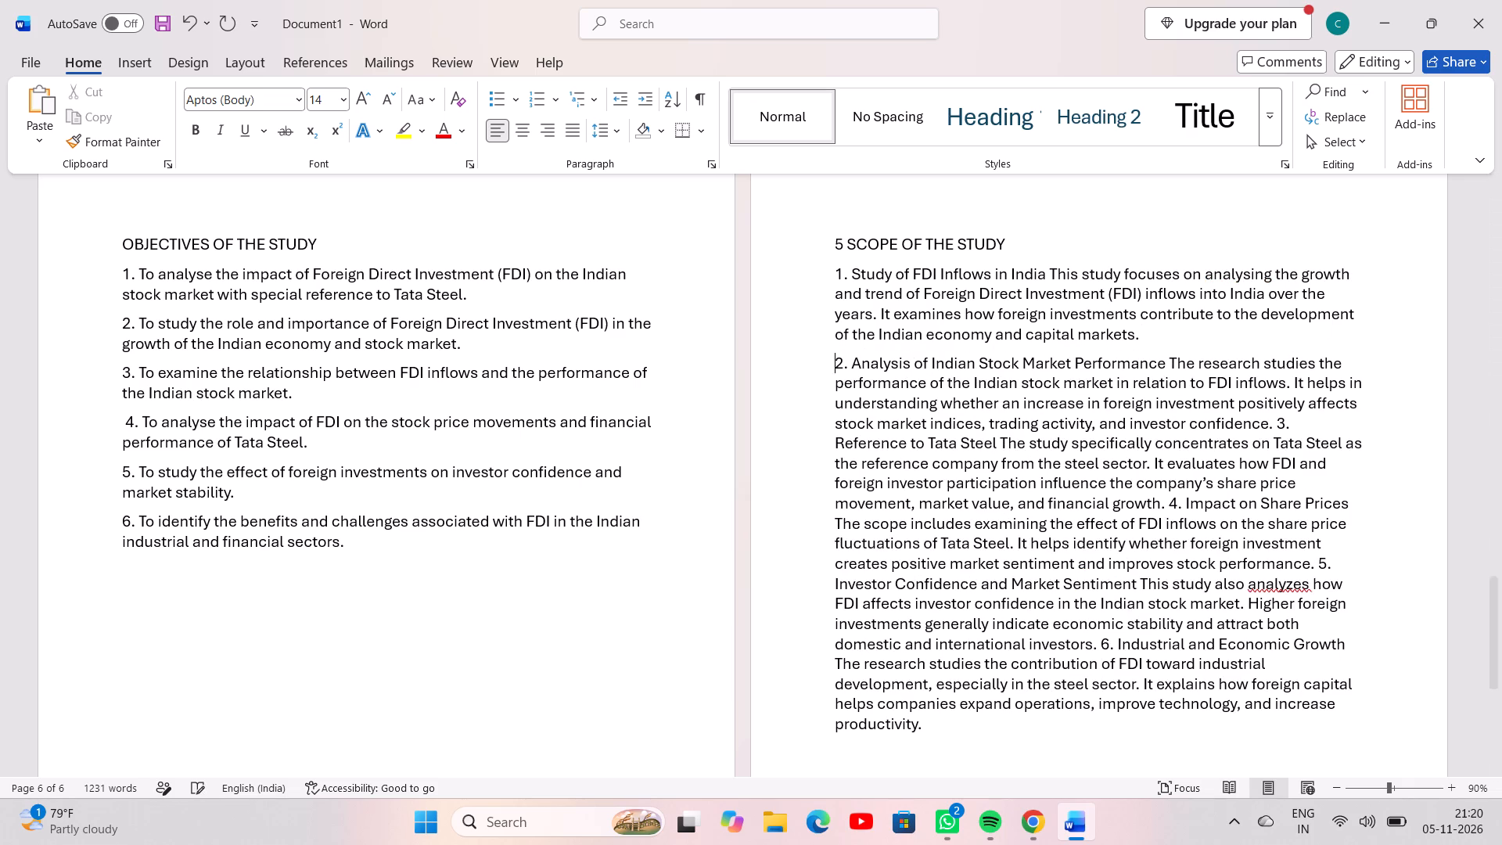
left_click(1282, 421)
key("Left")
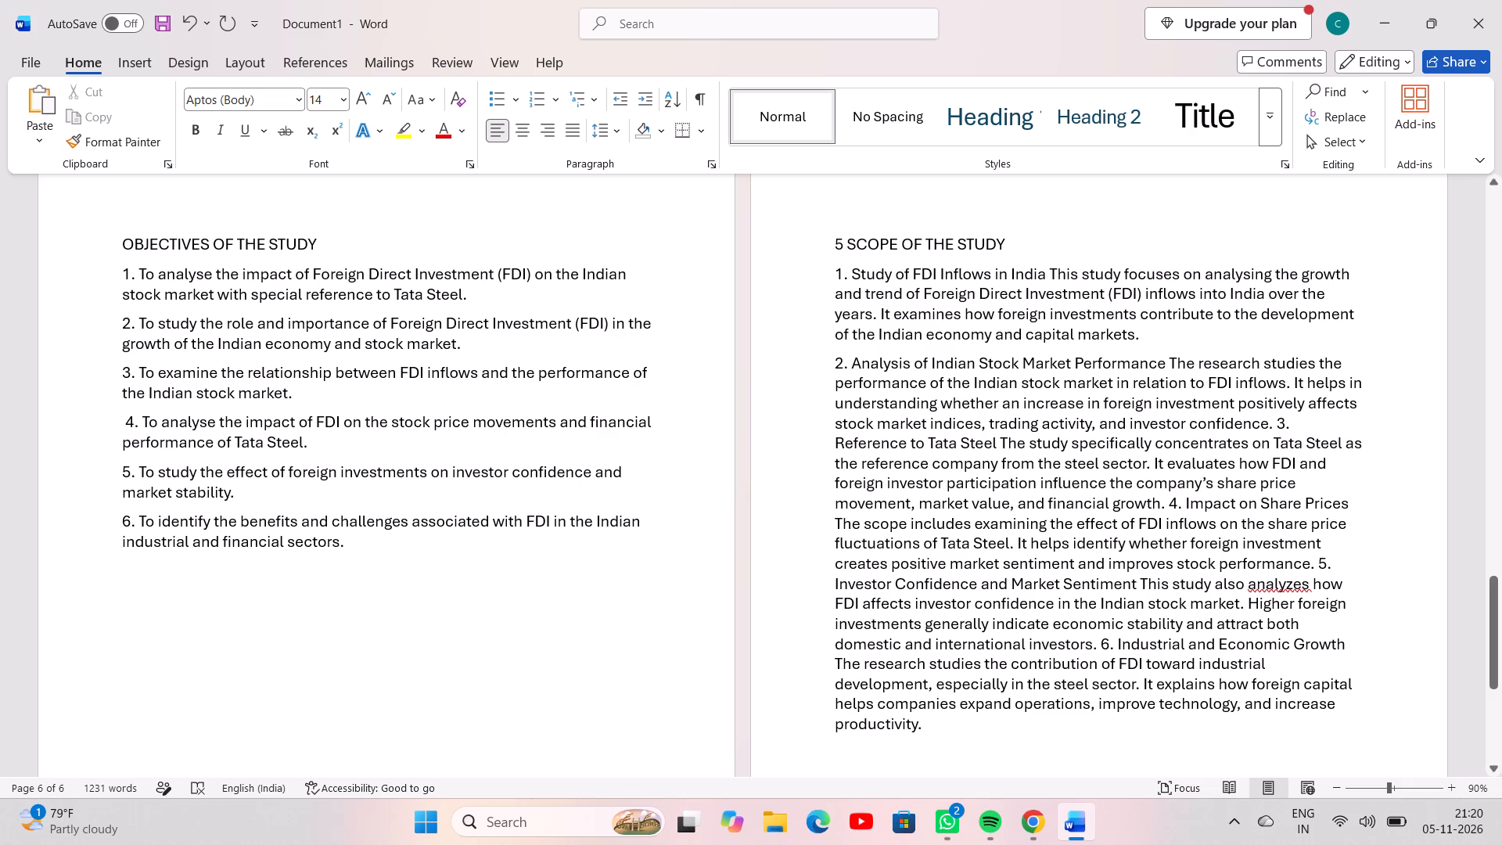
key("Return")
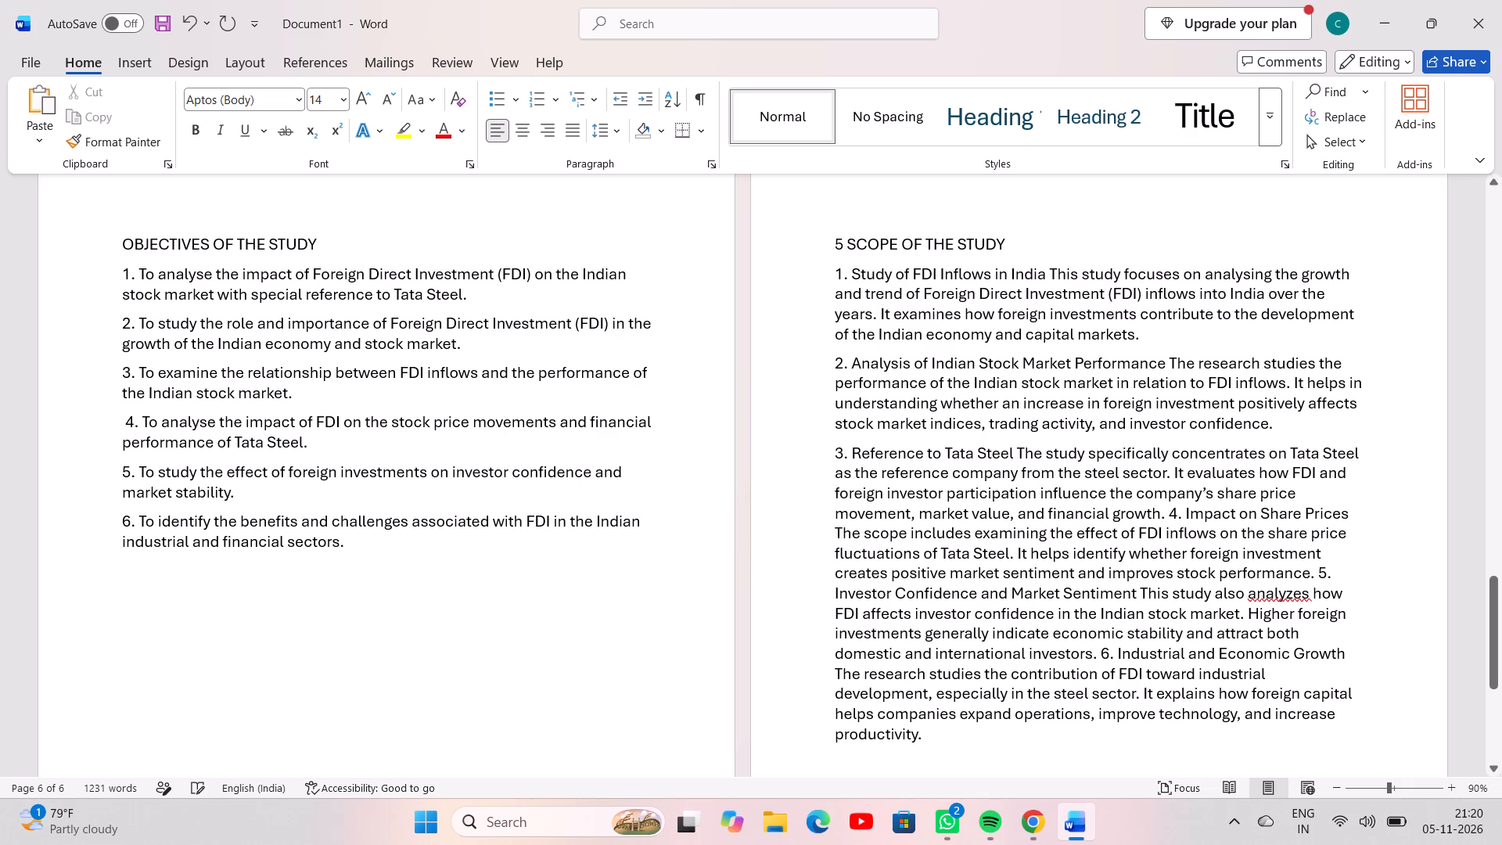
left_click(1166, 515)
key("Return")
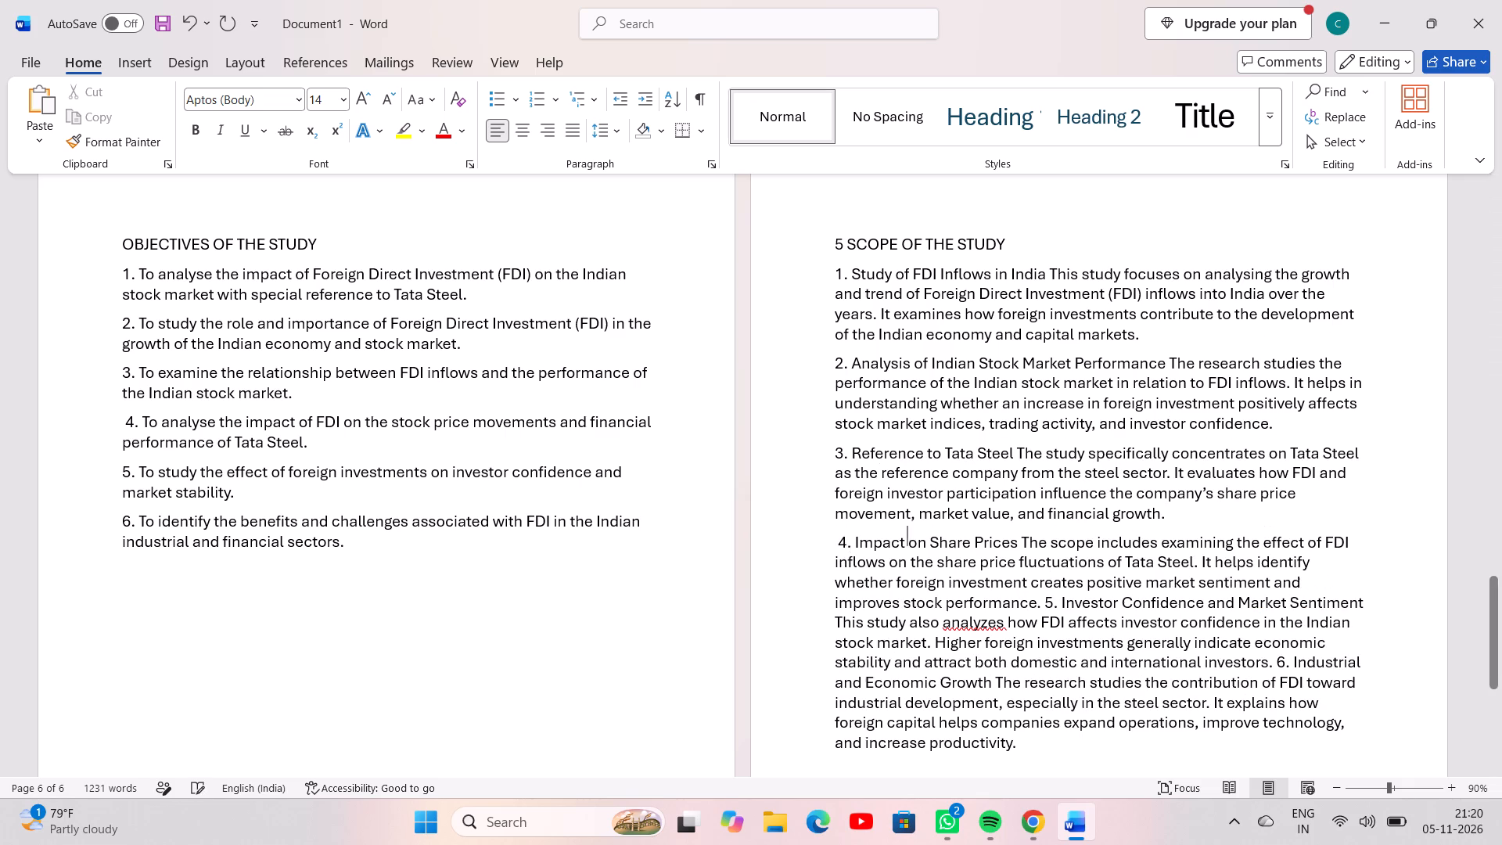
left_click(1047, 603)
key("Return")
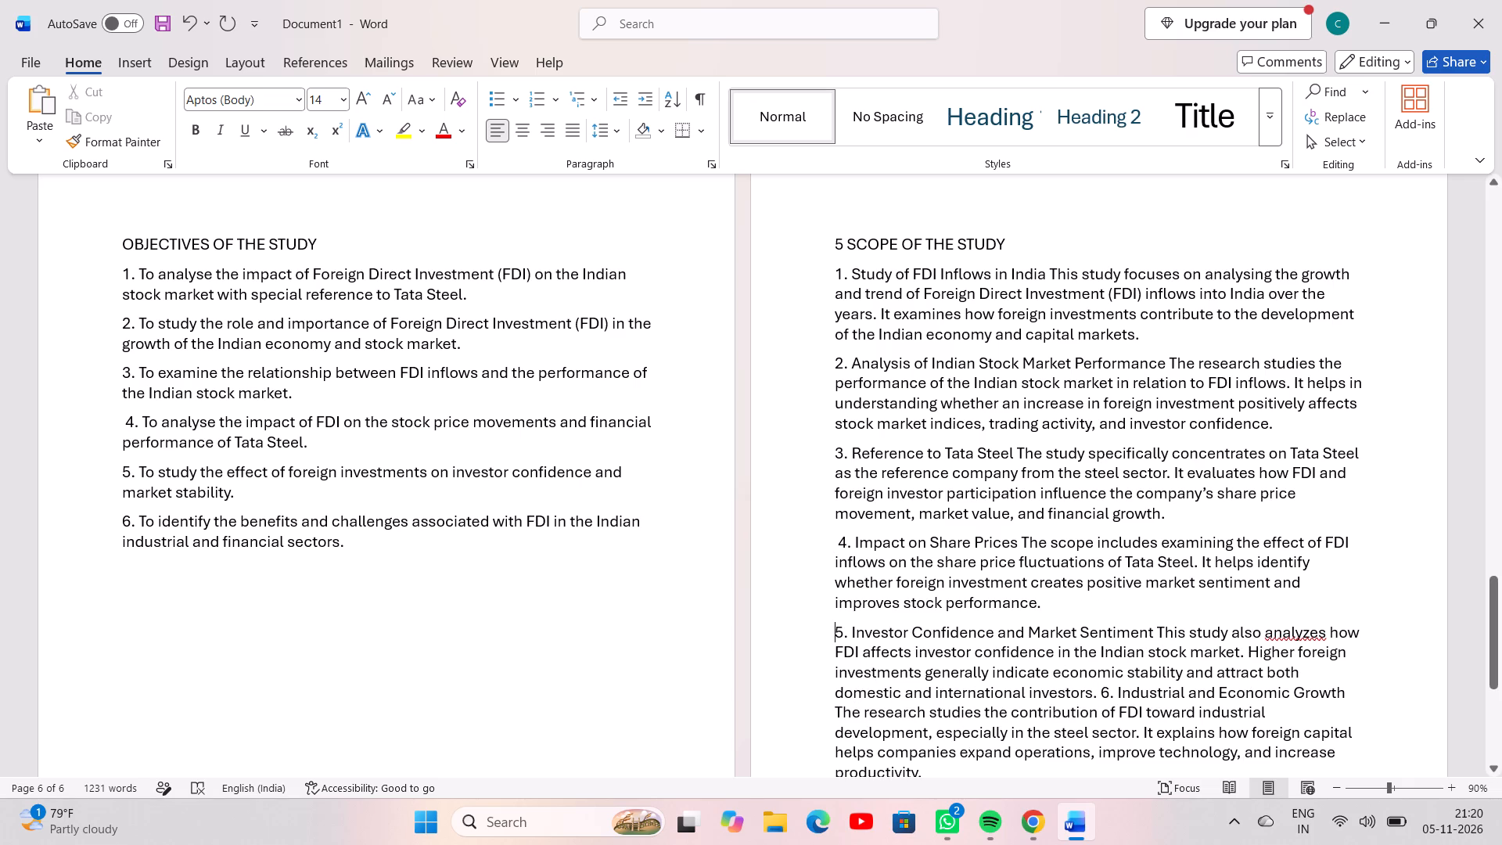
left_click(1101, 692)
key("Return")
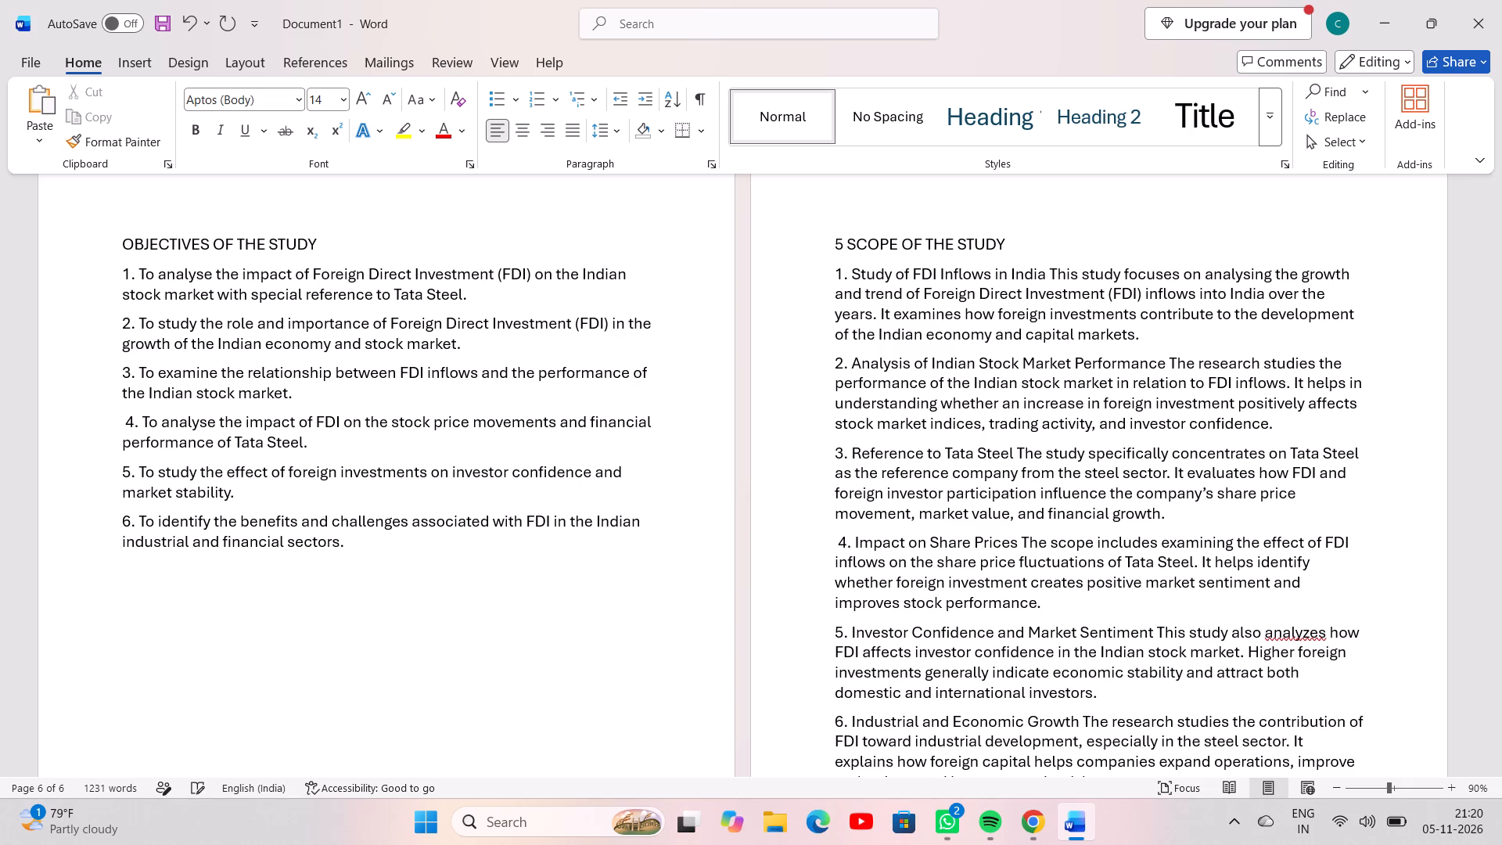
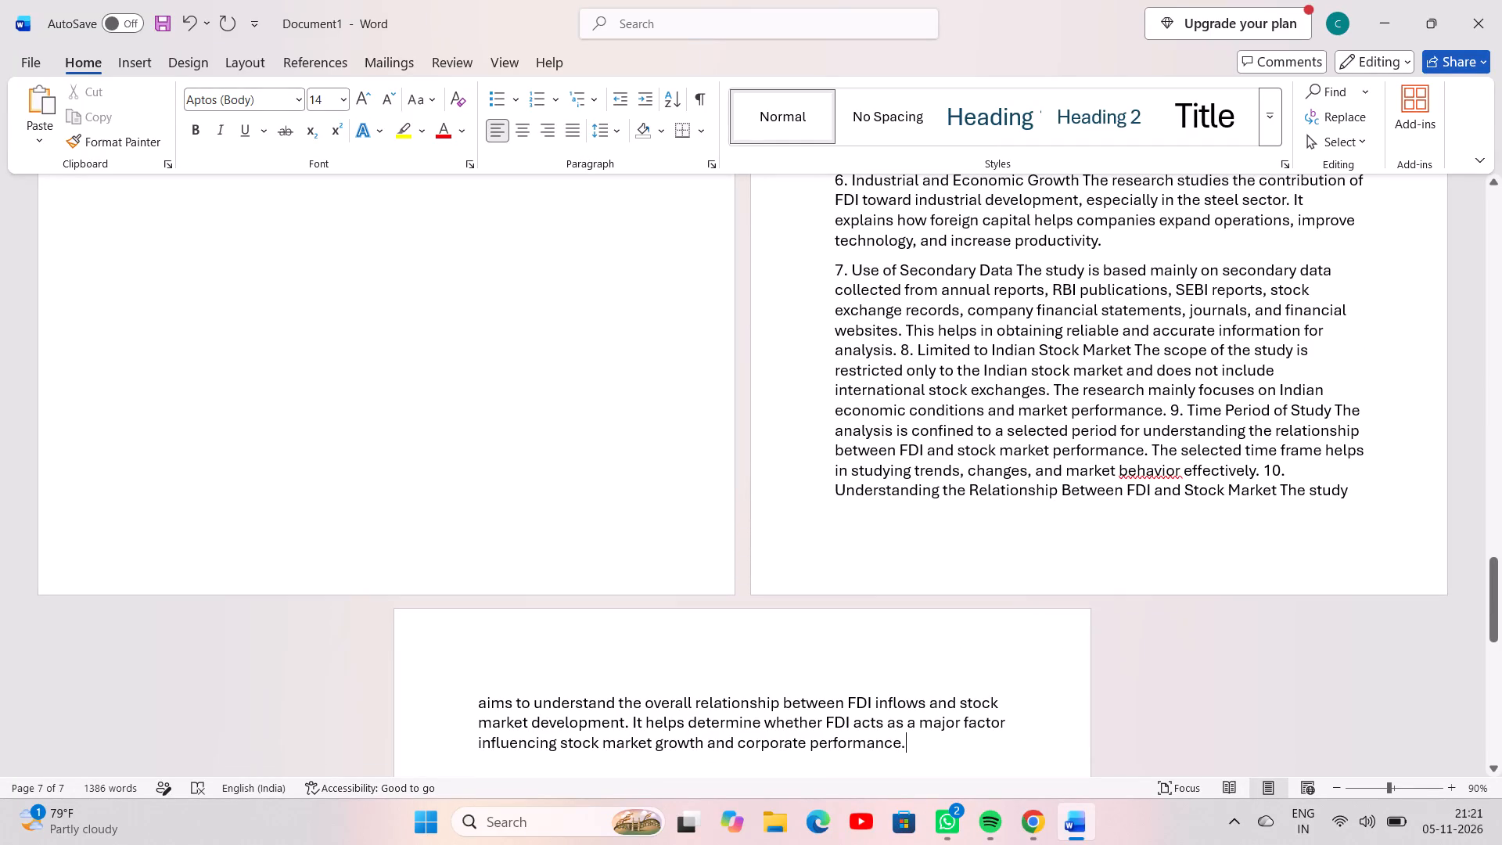
Put scope points 8, 9 and 10 each in their own paragraph, adding an extra blank line before point 9.
left_click(904, 347)
key("Return")
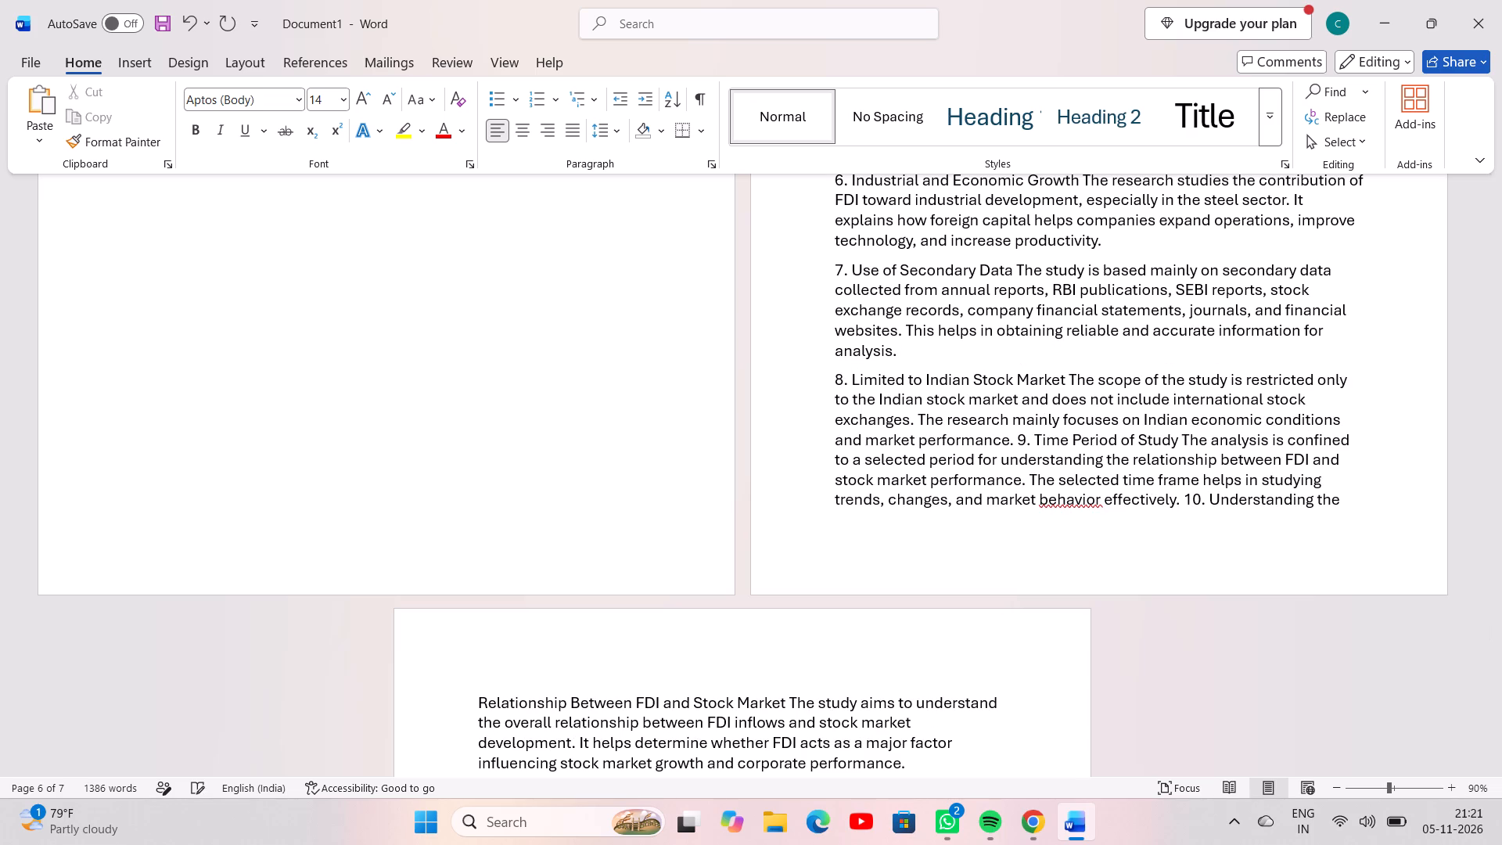
left_click(1019, 438)
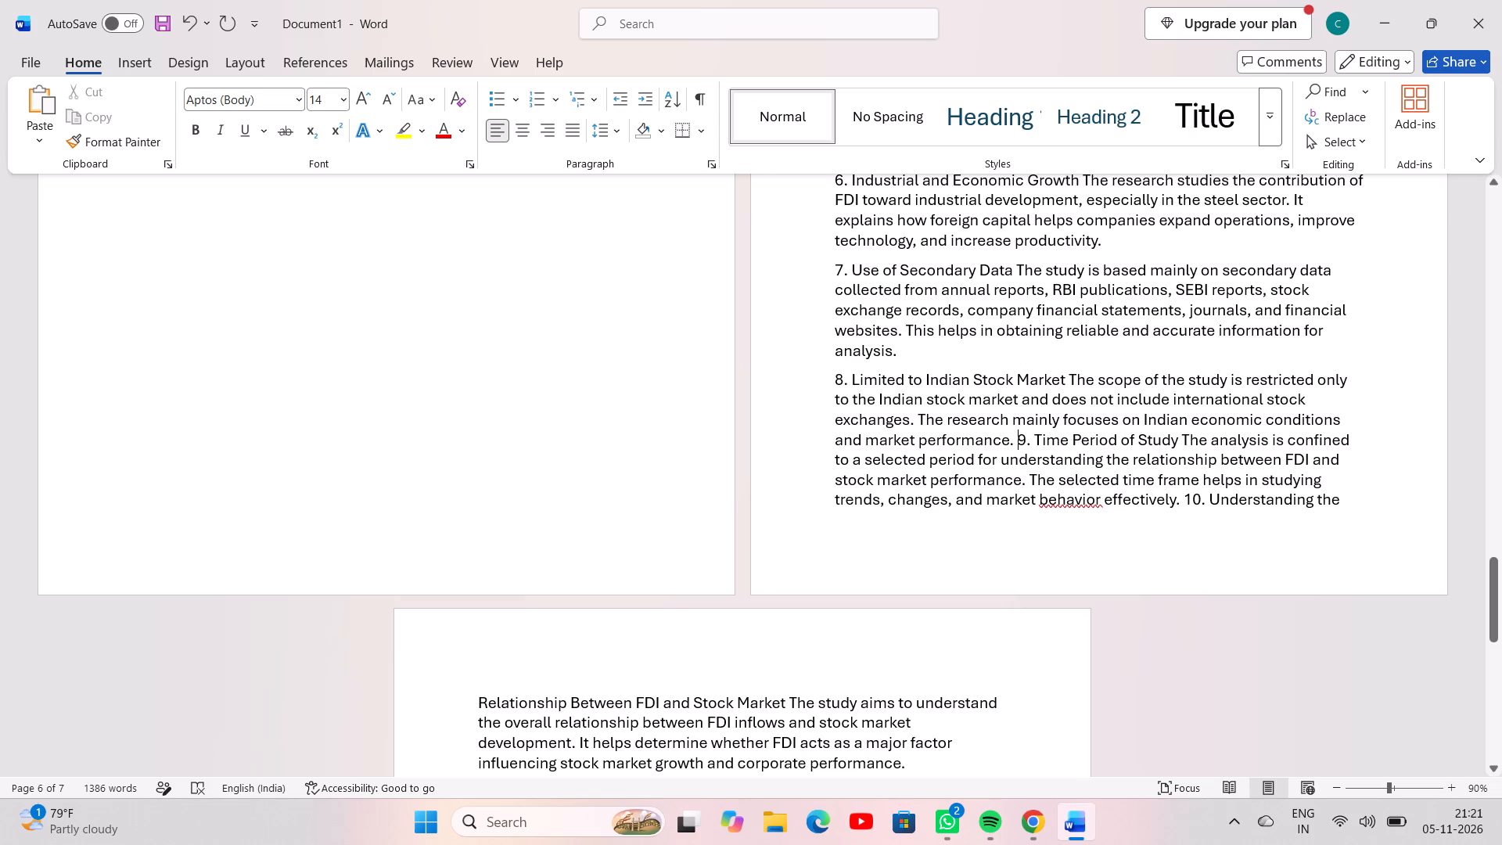
key("Return")
key("Return")
scroll(1019, 432, "down", 1)
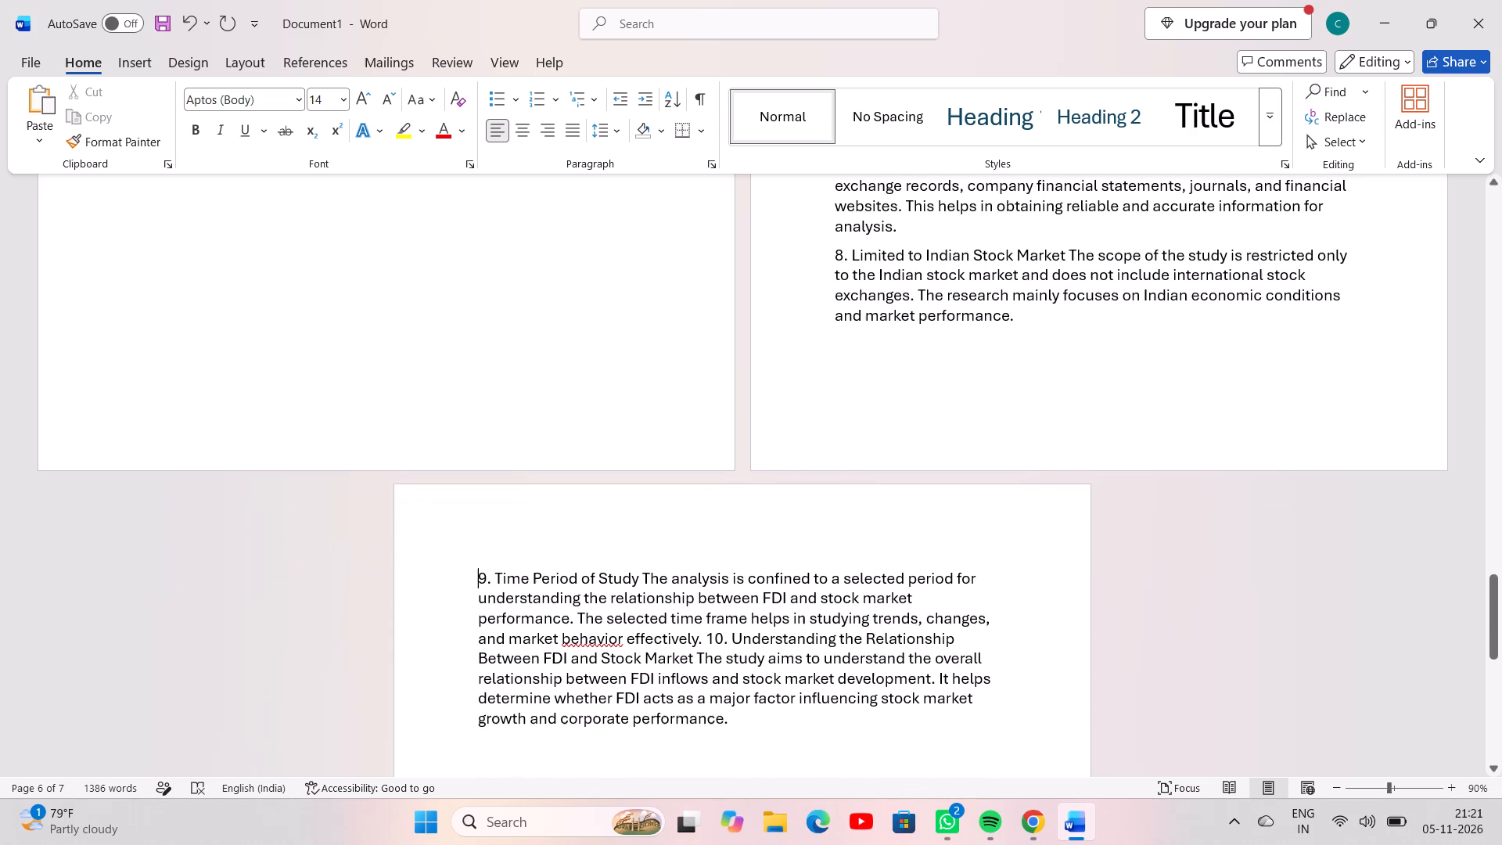
left_click(706, 638)
key("Return")
scroll(706, 638, "down", 1)
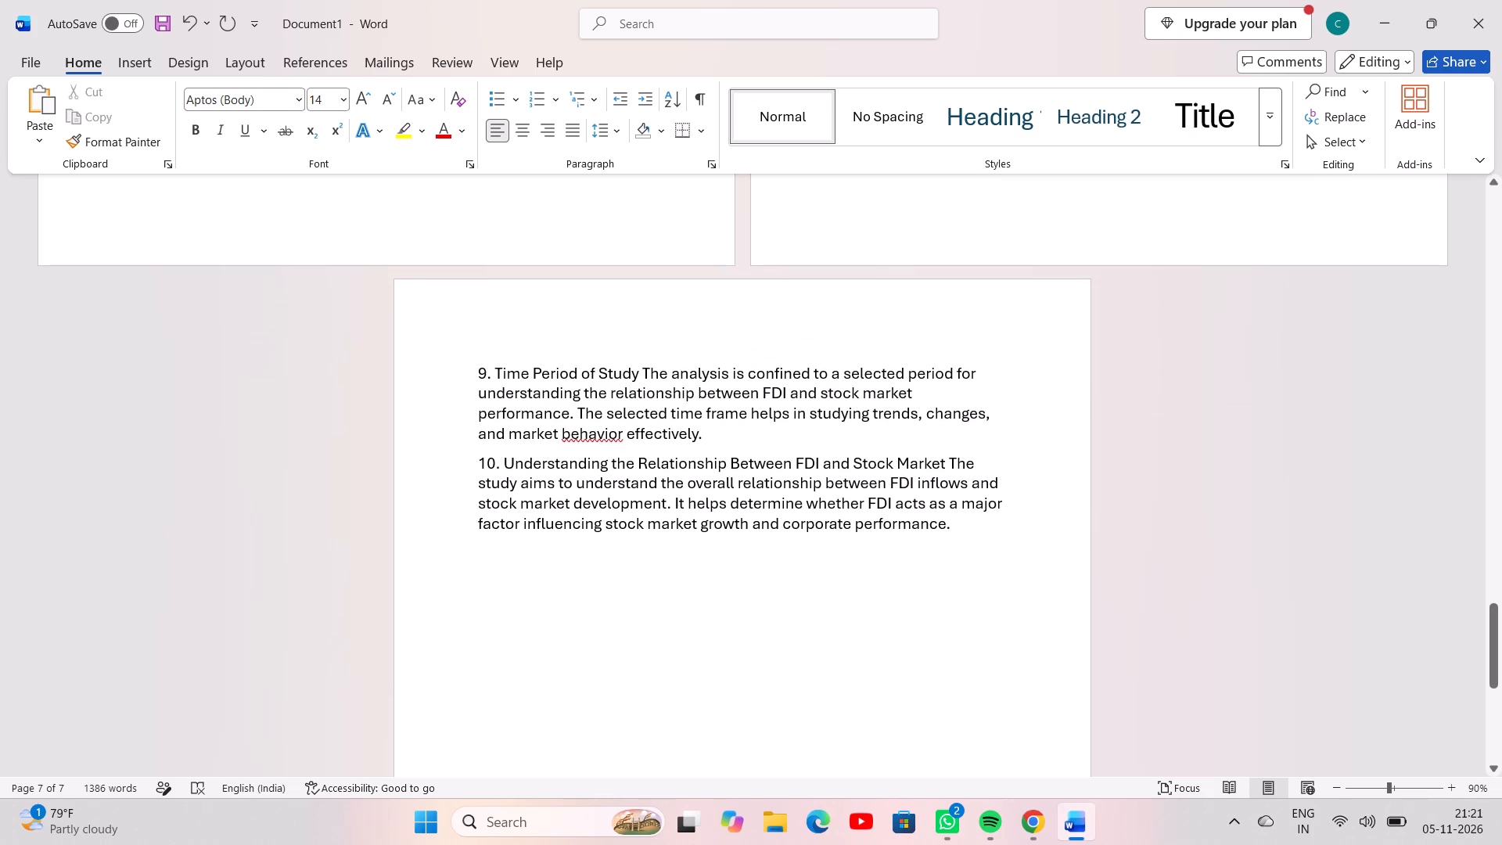
Correct the flagged spelling in scope point 9 to "behaviour".
left_click(617, 434)
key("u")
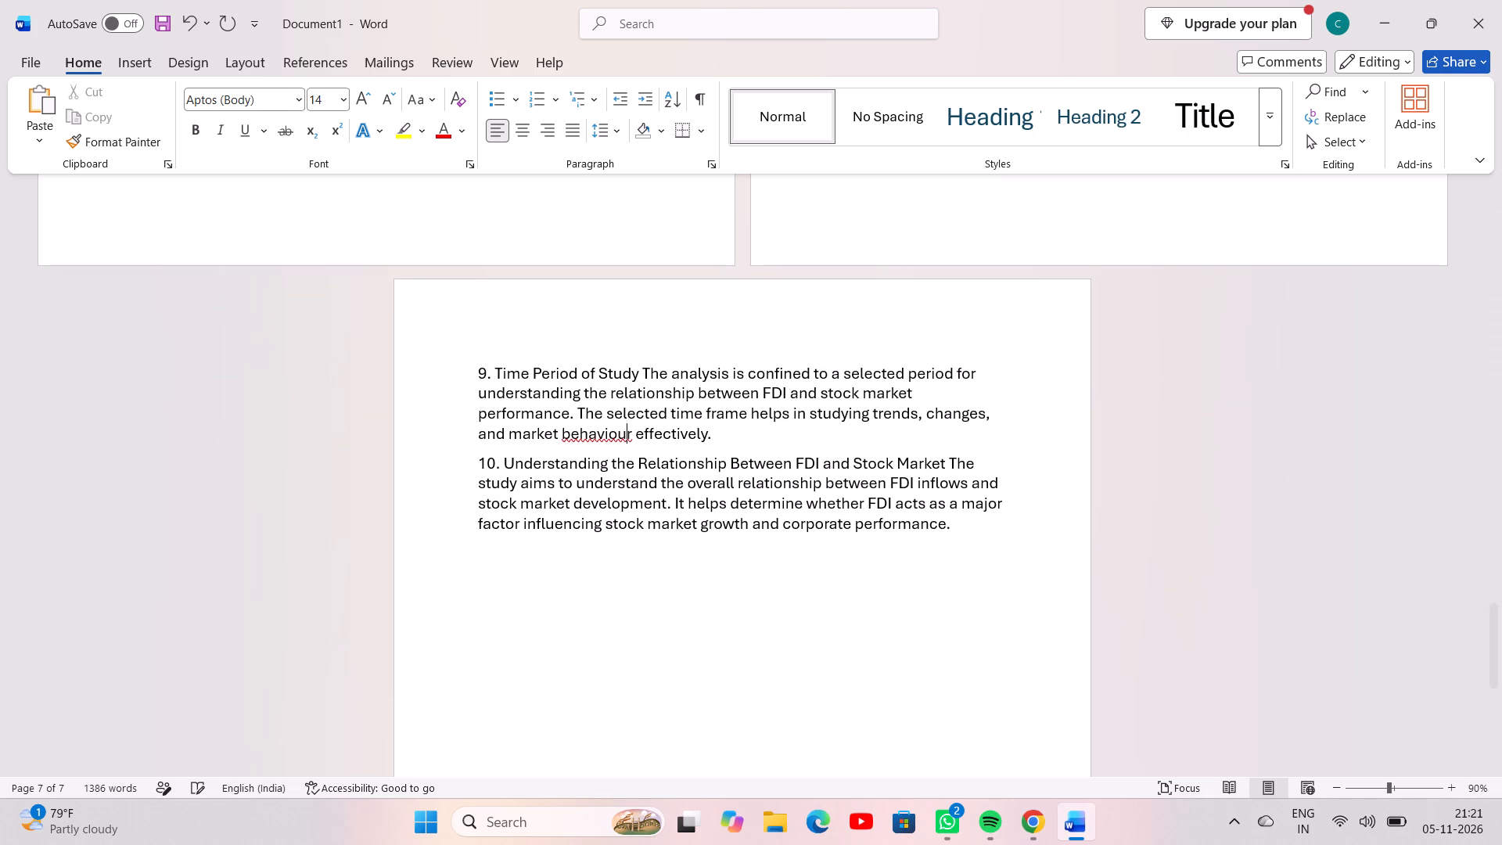
Change the flagged word "analyzes" in scope point 5 to the British spelling "analyses".
scroll(617, 434, "up", 4)
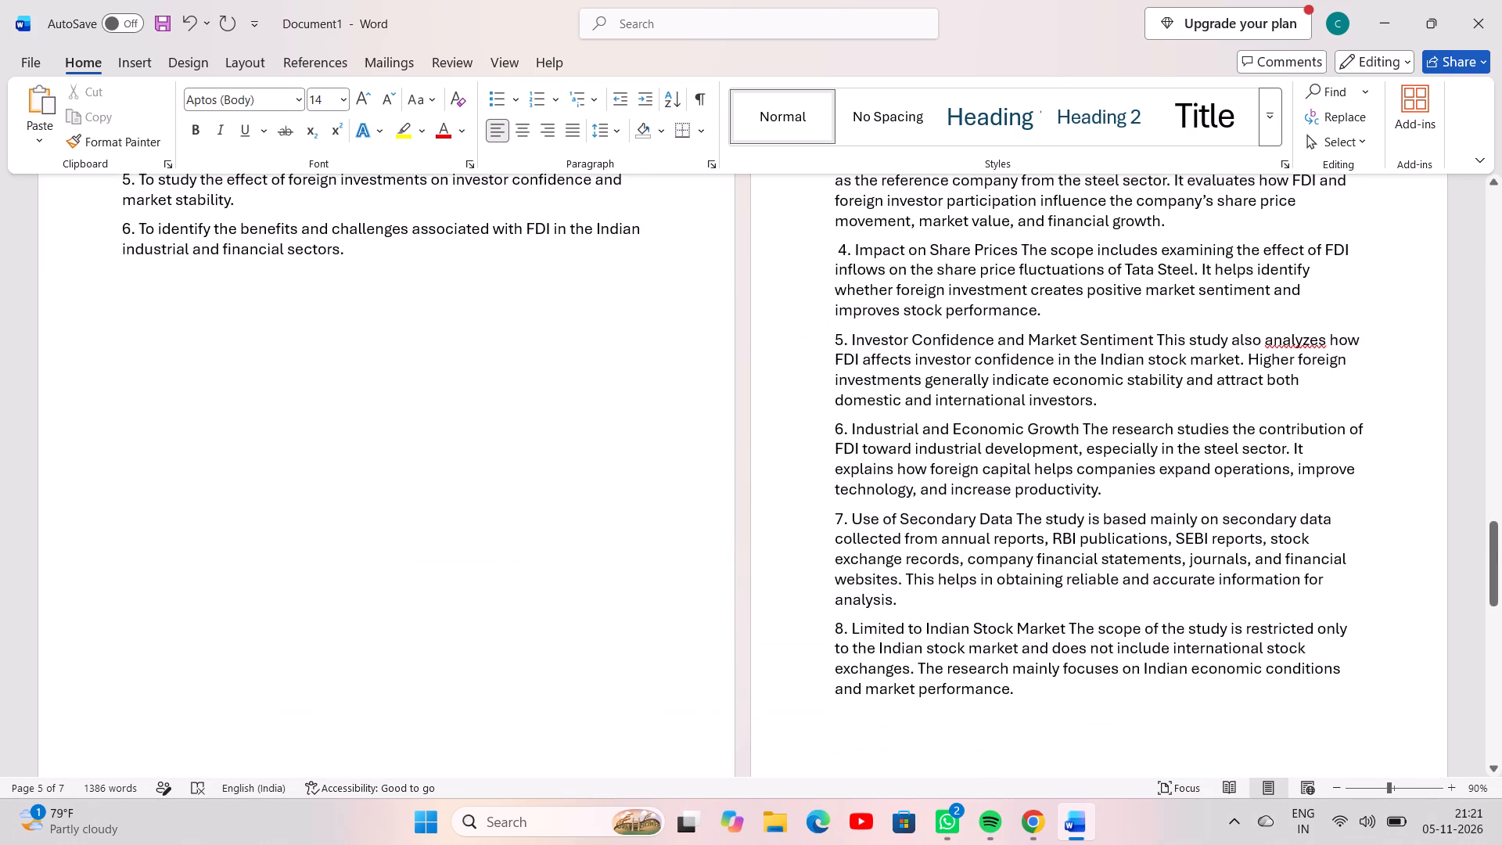
left_click(1305, 341)
key("BackSpace")
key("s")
scroll(1305, 341, "down", 1)
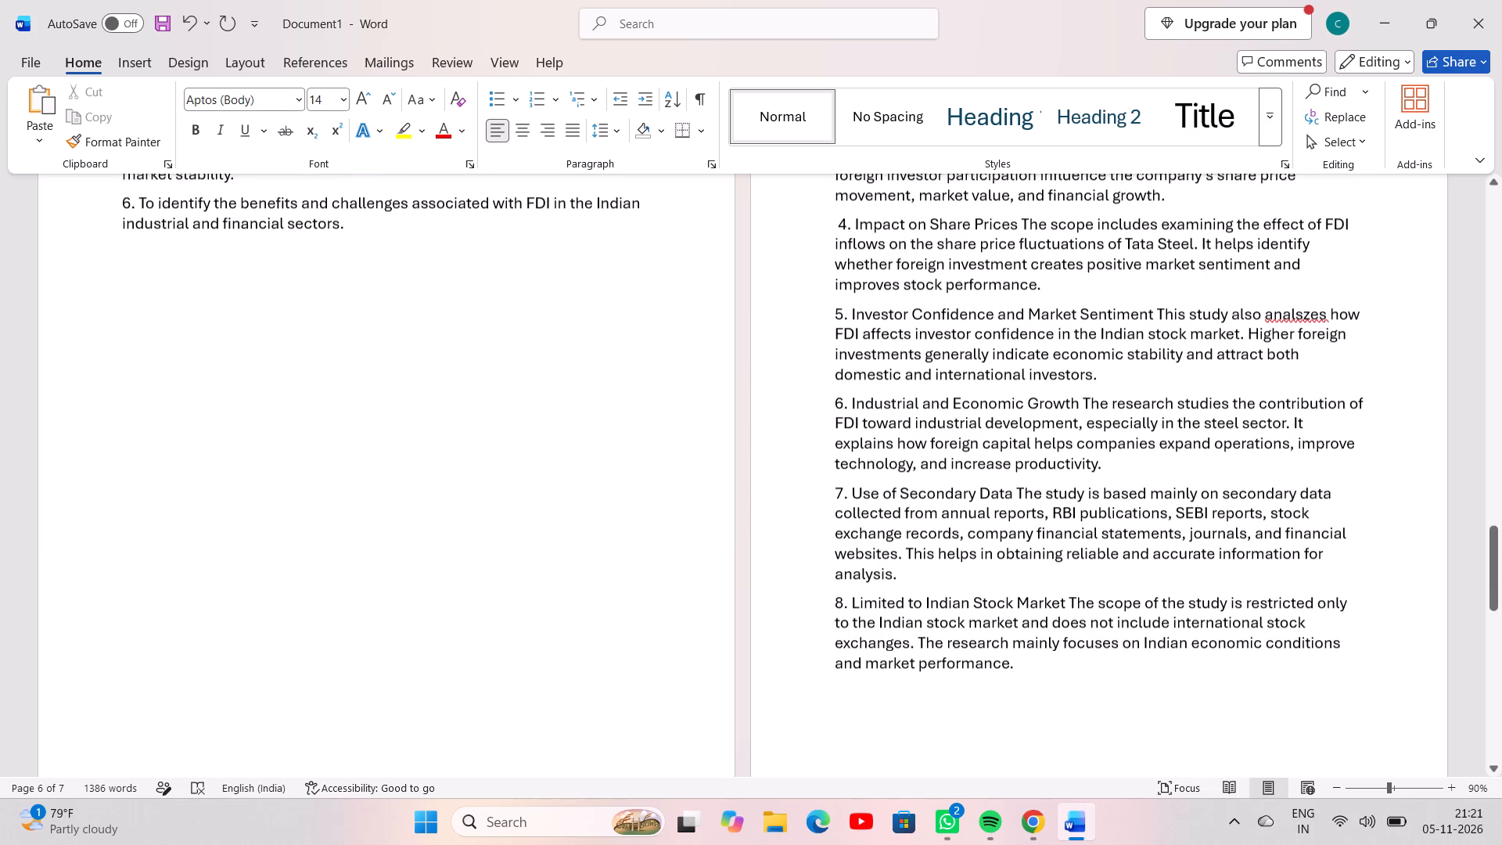
scroll(1305, 341, "down", 1)
key("BackSpace")
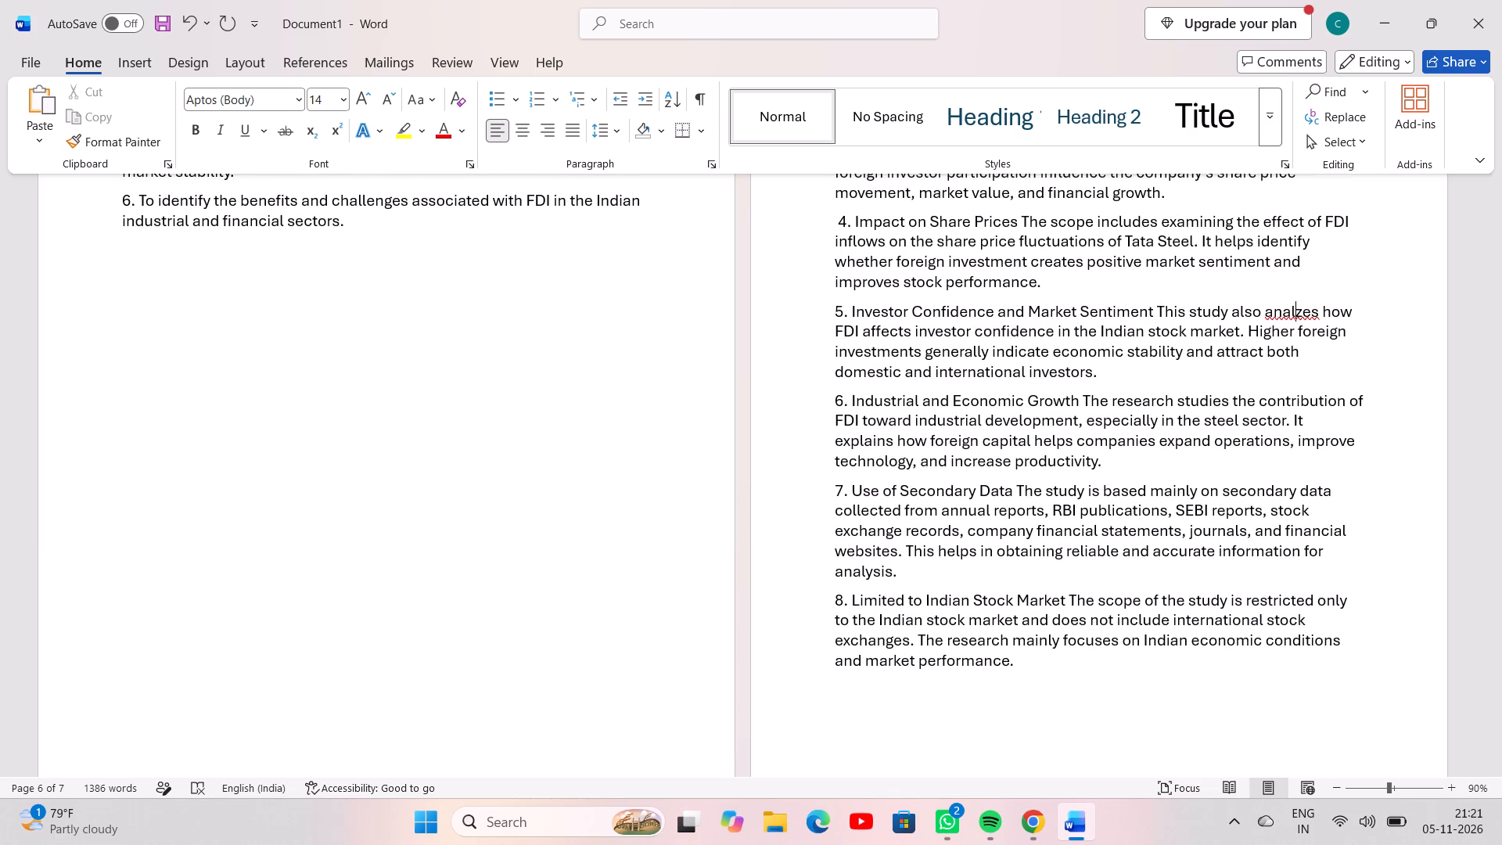
key("Right")
key("BackSpace")
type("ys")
left_click(1311, 383)
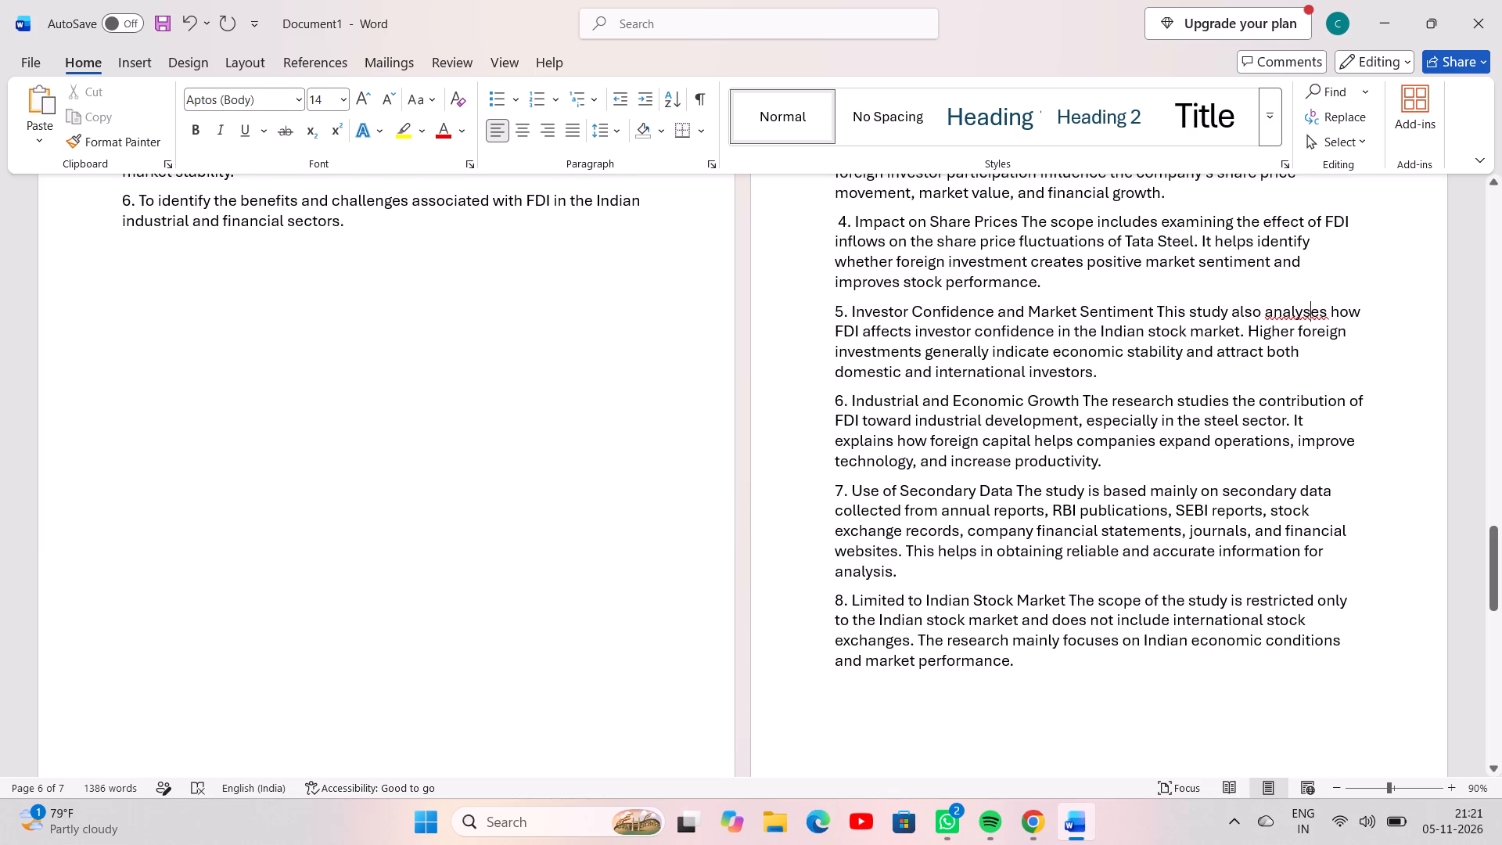
Remove the final letter of the flagged word in scope point 5 so it reads "analyse".
left_click(1311, 313)
scroll(1311, 313, "up", 4)
scroll(1311, 313, "down", 1)
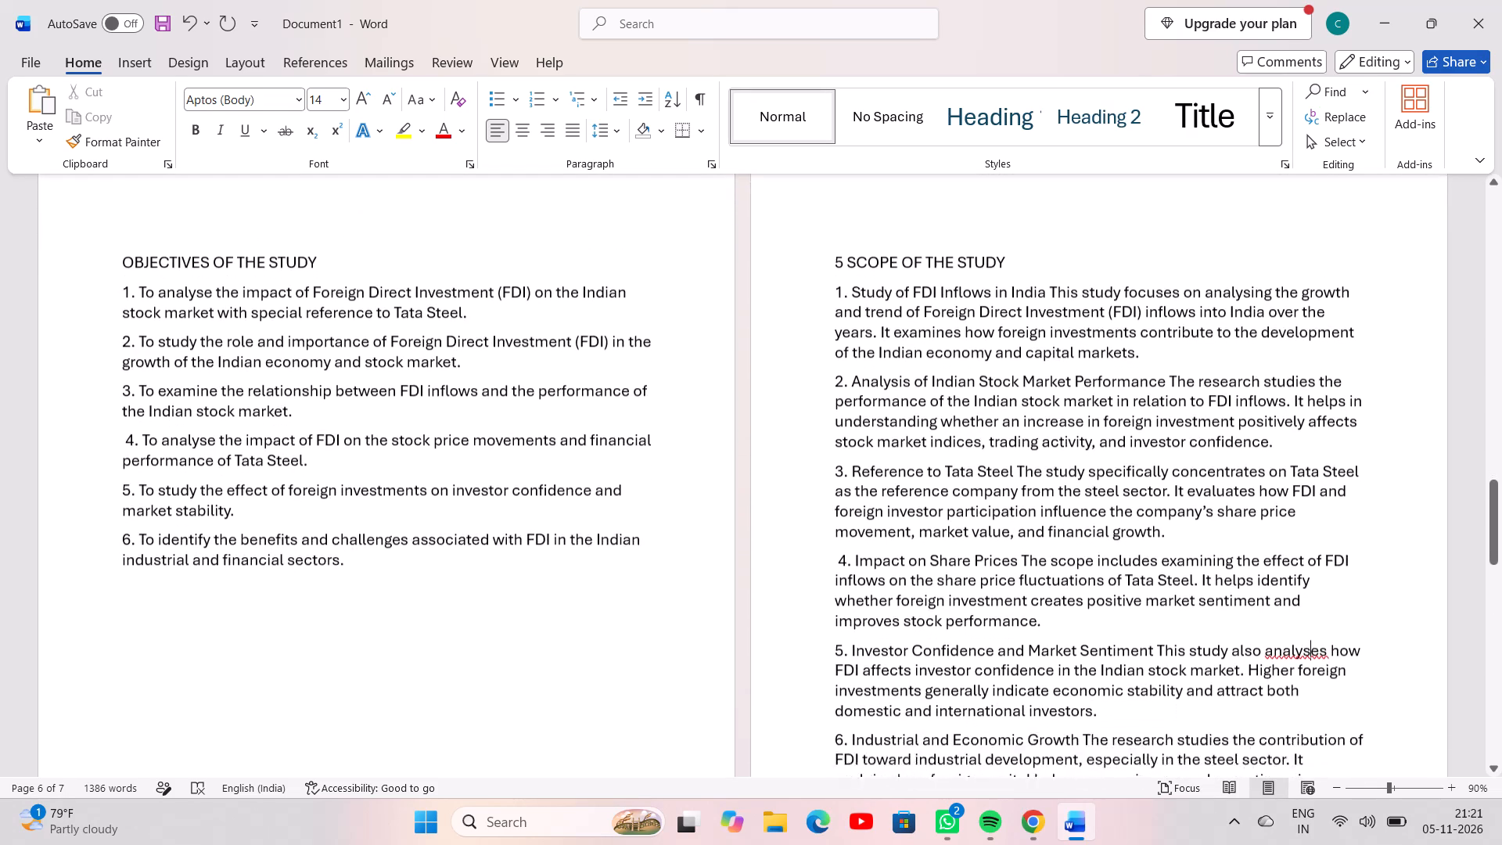
scroll(1311, 313, "down", 1)
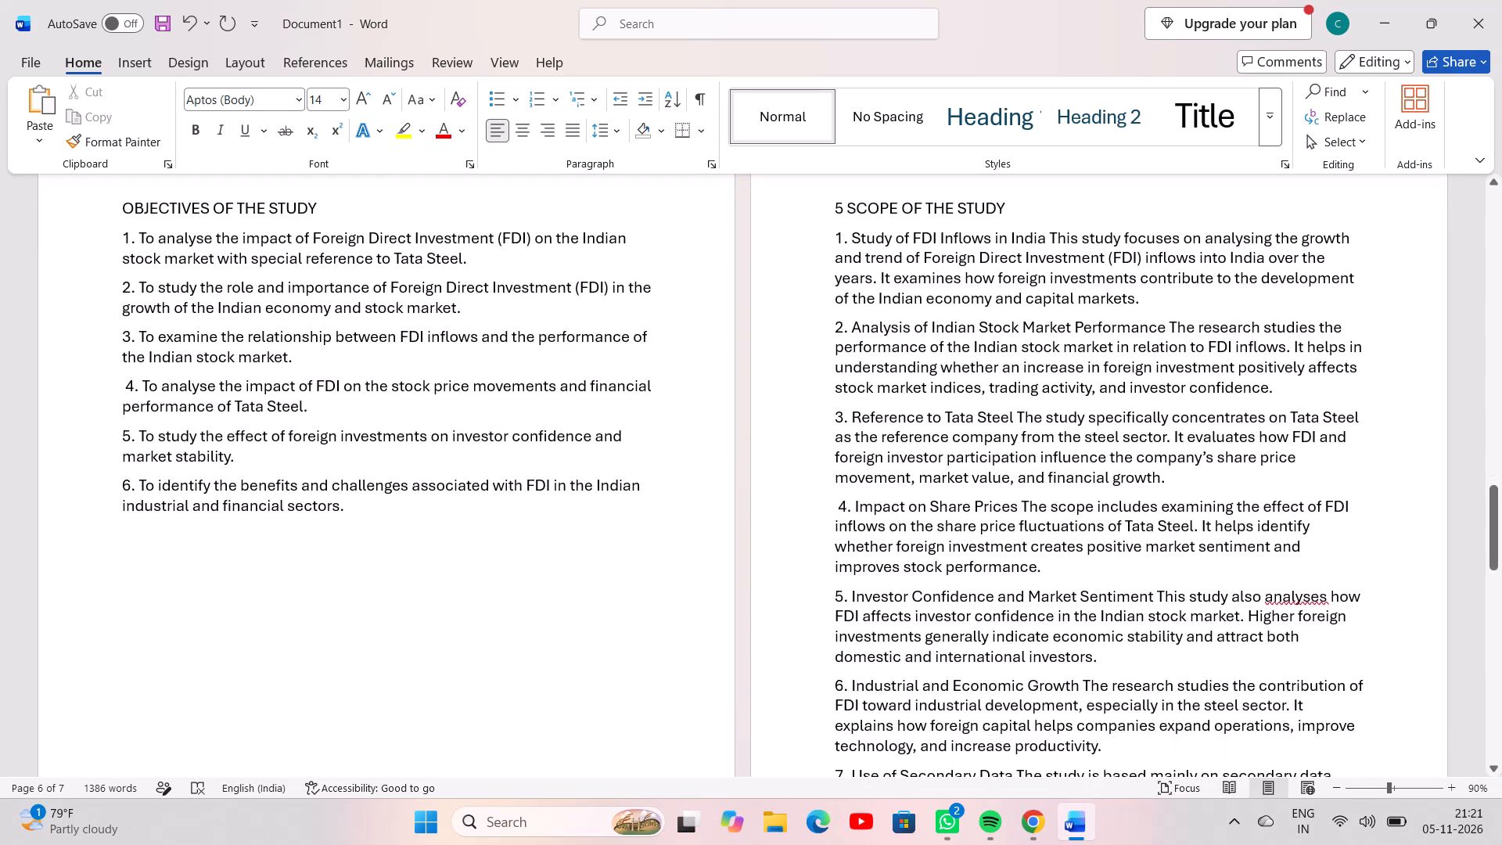
key("Right")
key("Right")
key("BackSpace")
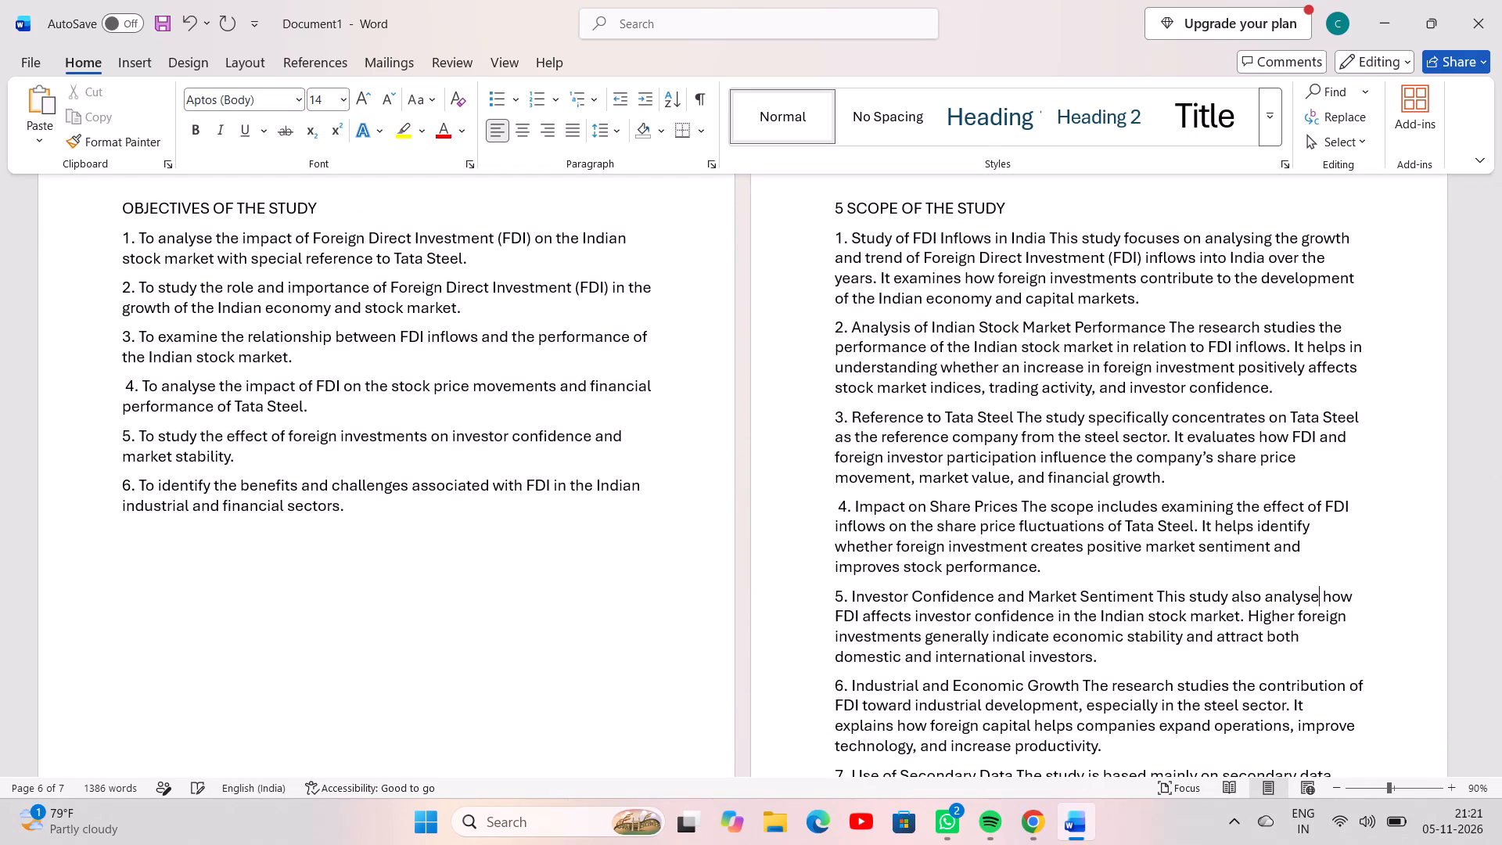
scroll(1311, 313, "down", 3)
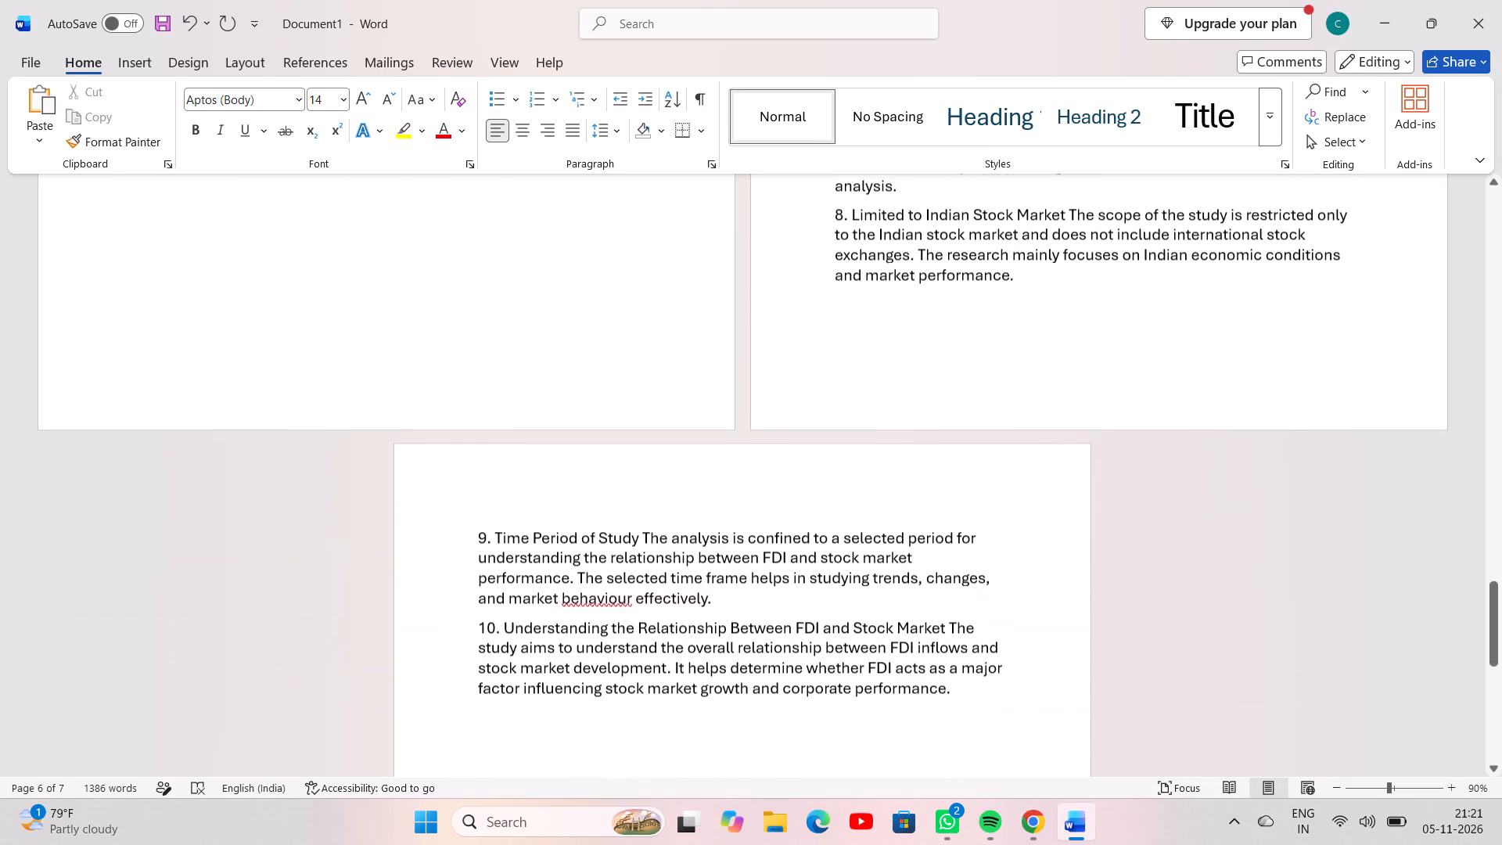
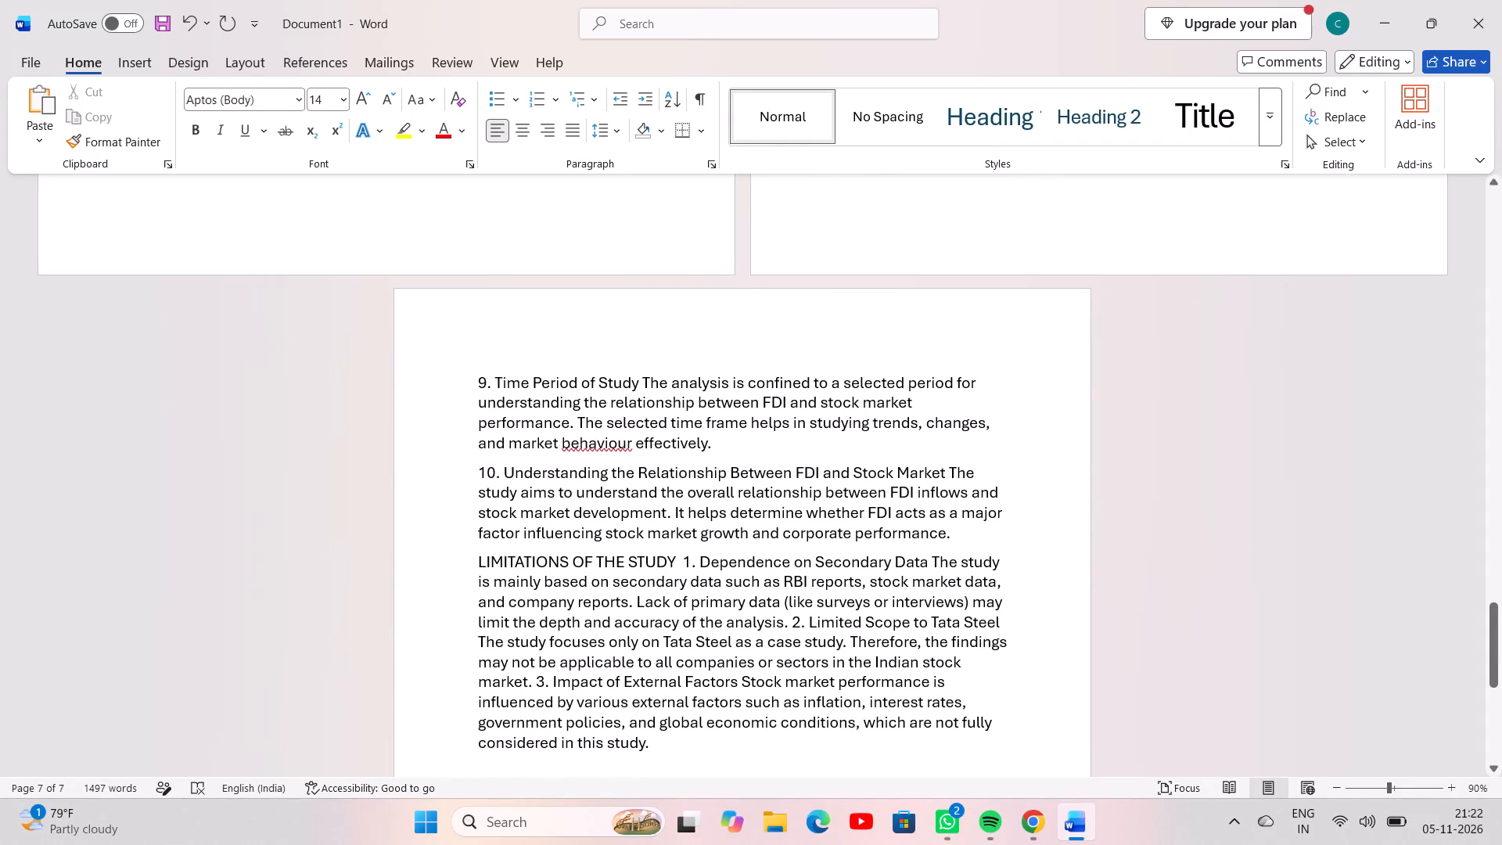
Put limitations points 1, 2 and 3 each in their own paragraph below the LIMITATIONS OF THE STUDY heading.
key("Return")
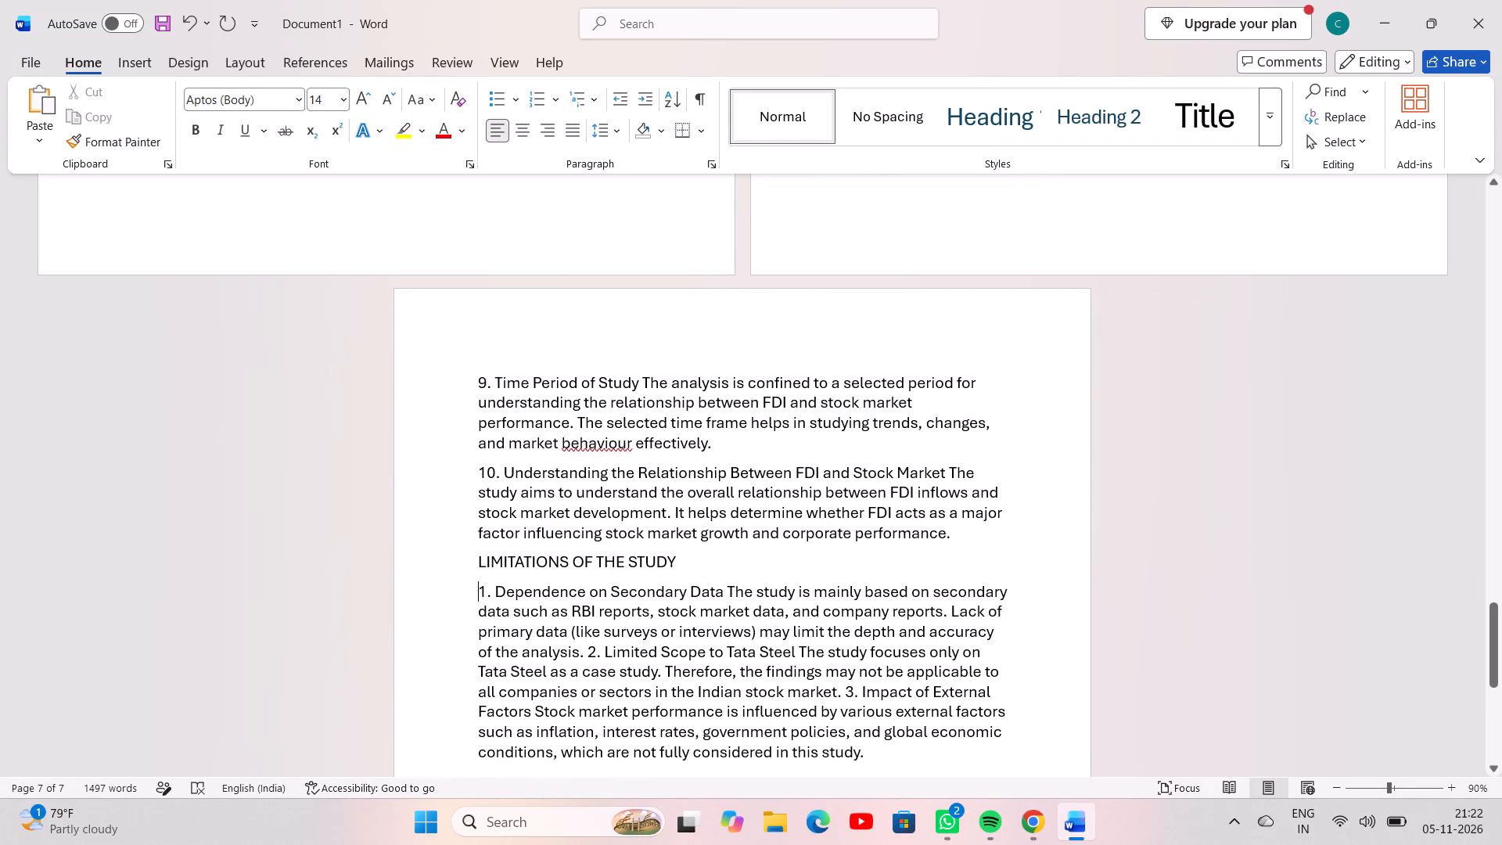
left_click(590, 653)
key("Return")
scroll(590, 653, "down", 1)
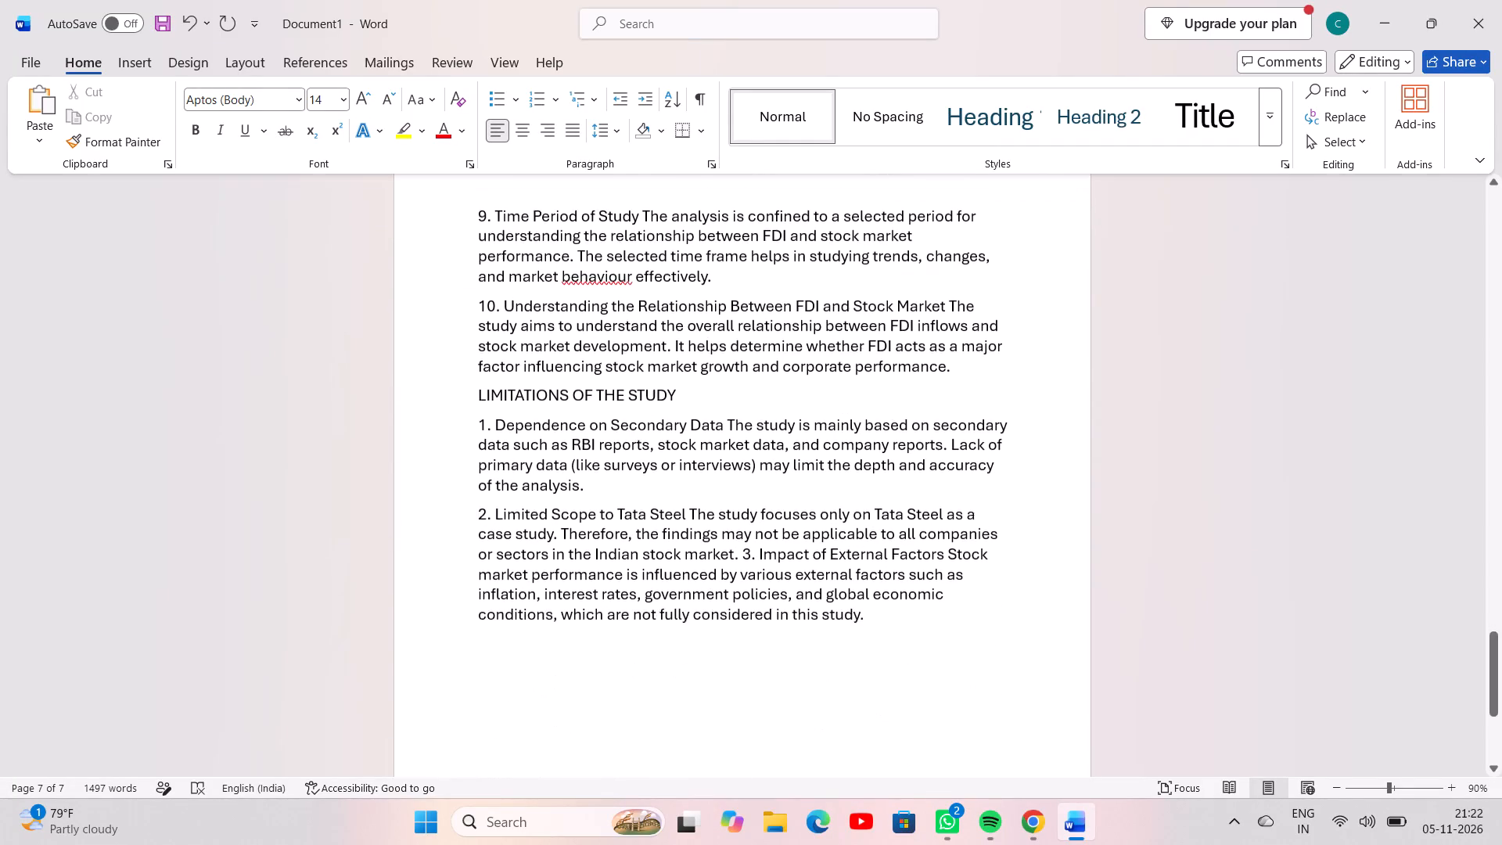
scroll(590, 653, "down", 1)
left_click(743, 505)
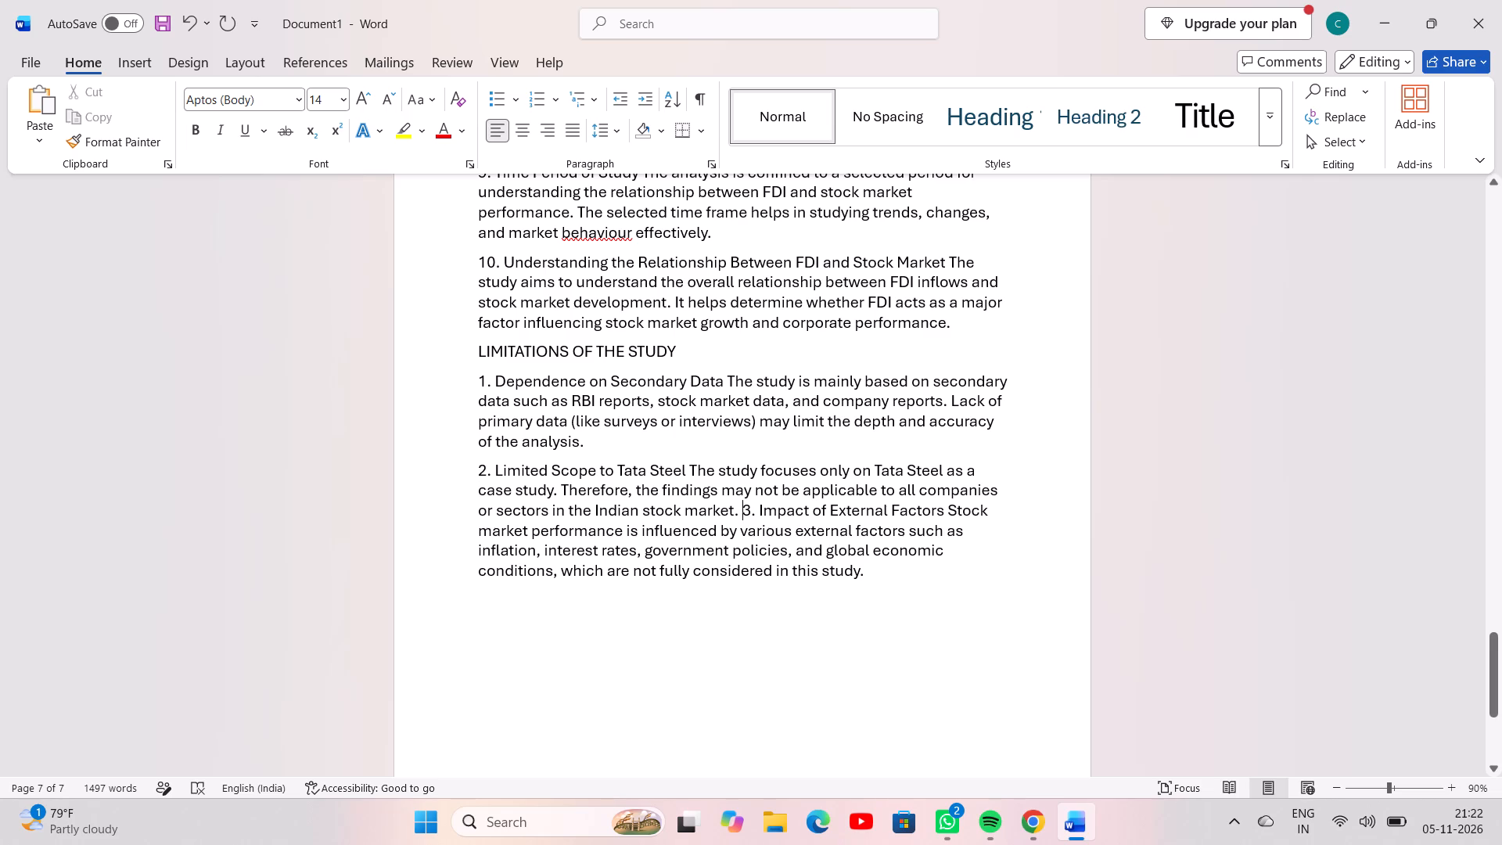
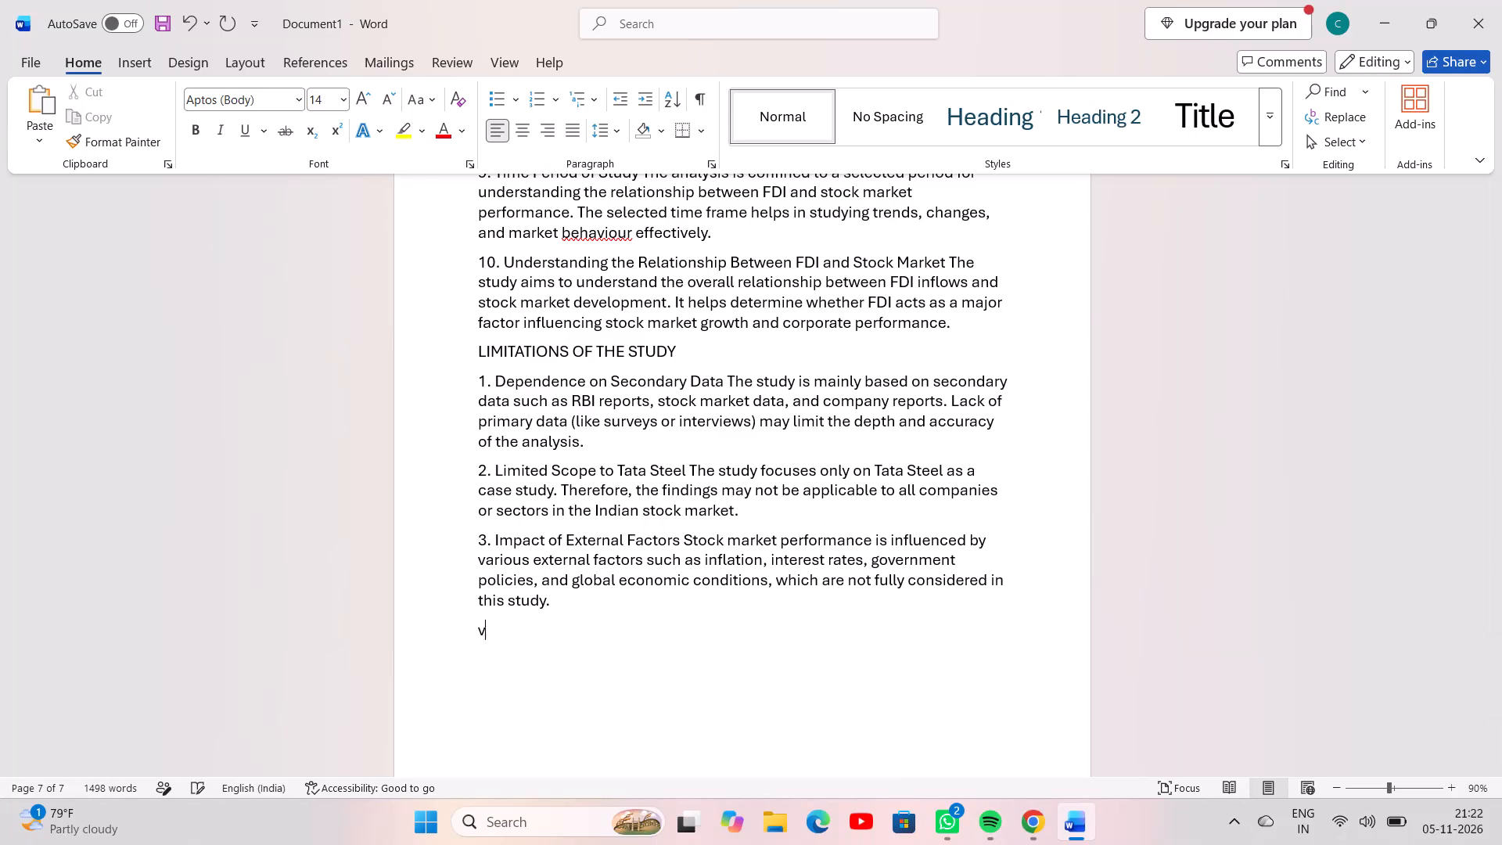
Paste the text of limitation points 4 to 7 below point 3, and start point 5 in its own paragraph.
key("BackSpace")
key("ctrl+v")
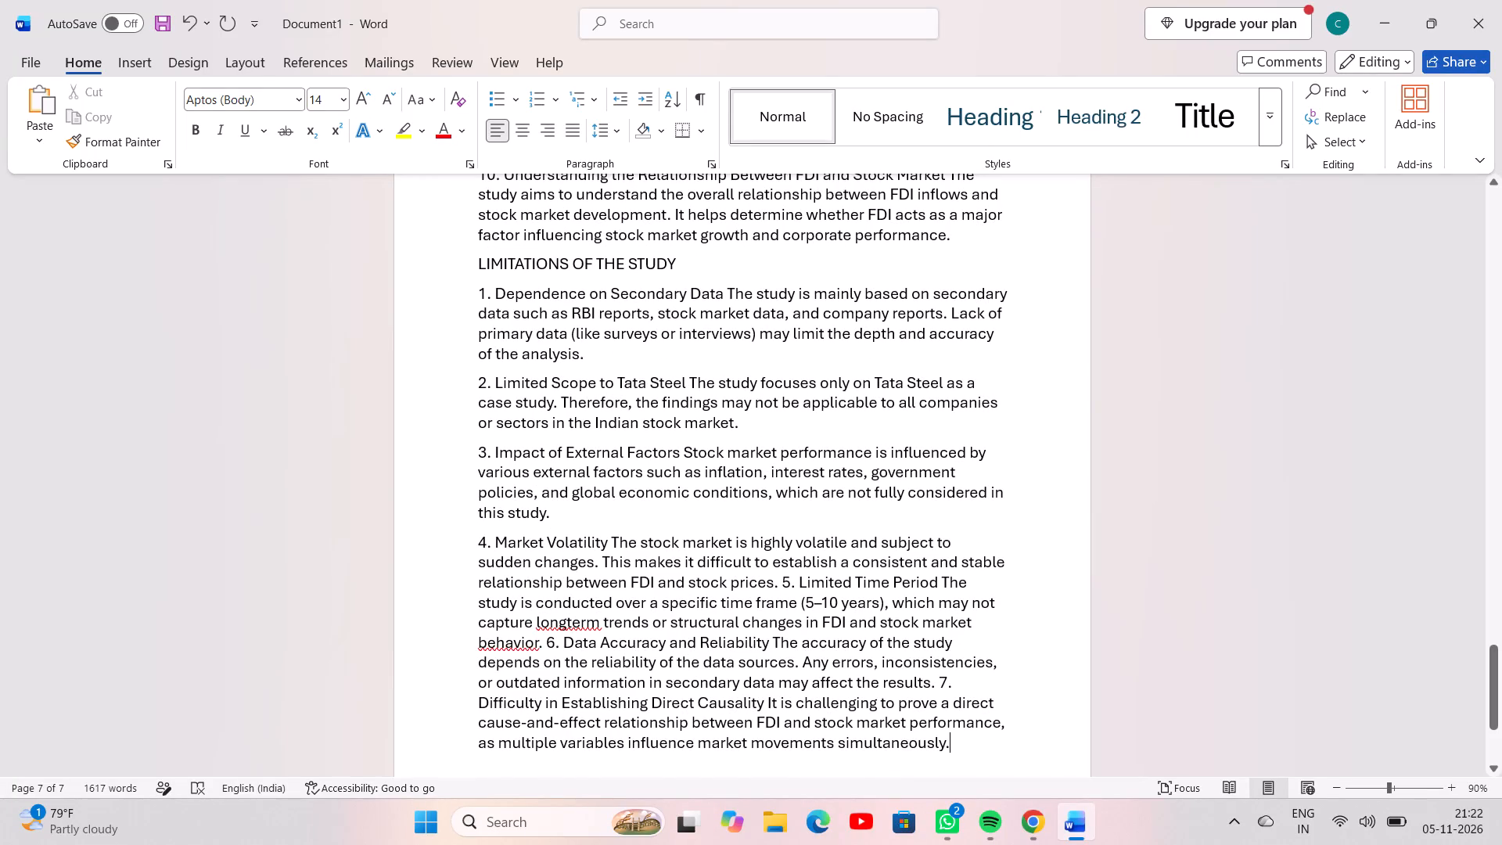
left_click(784, 581)
key("Return")
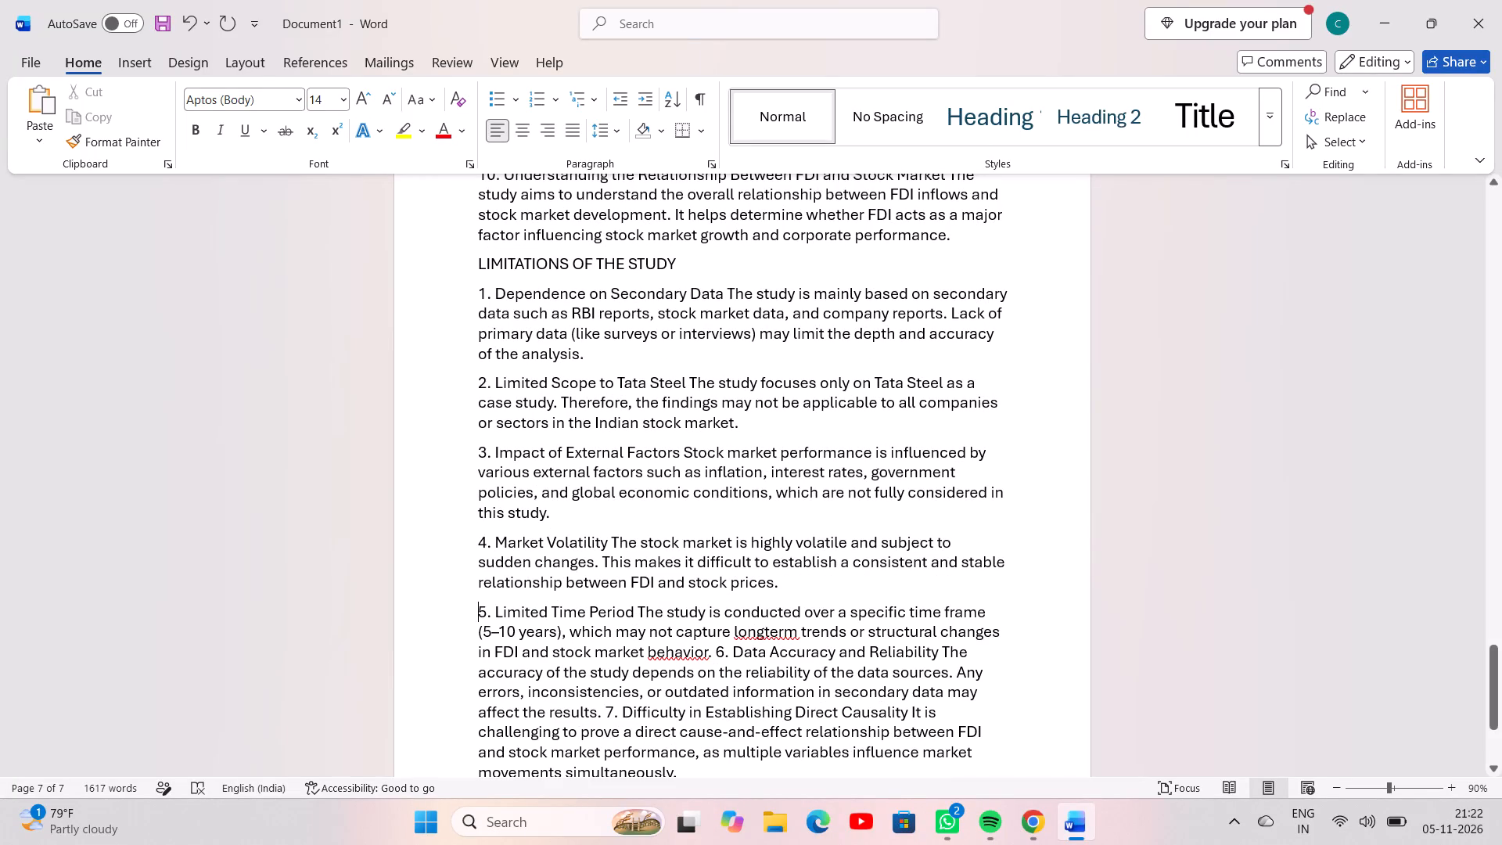
Correct the misspelled words in limitation point 5 to "long-term" and "behaviour".
left_click(769, 629)
key("Left")
key("space")
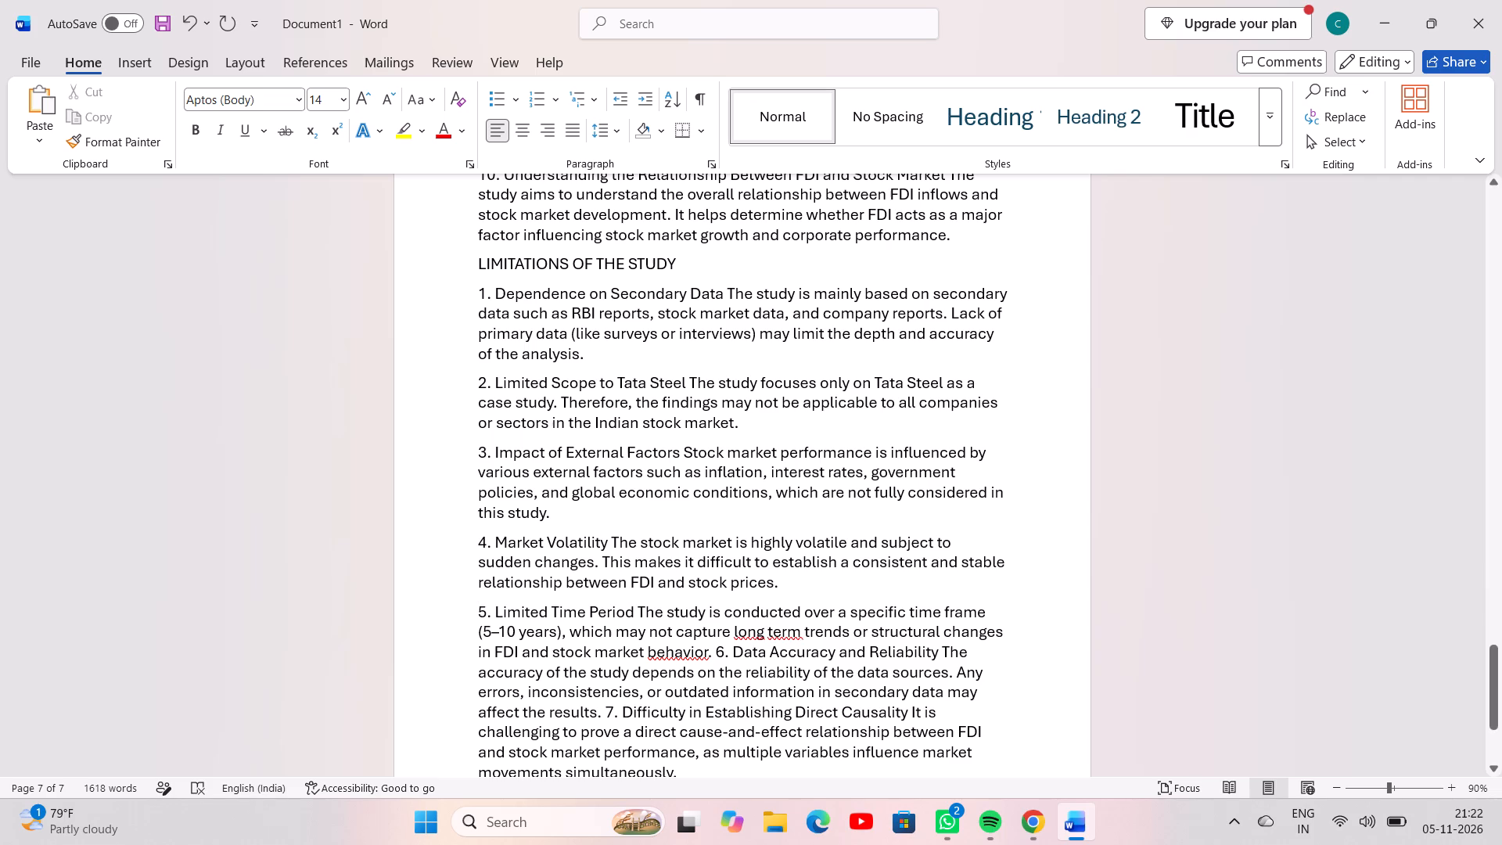
left_click(700, 650)
key("u")
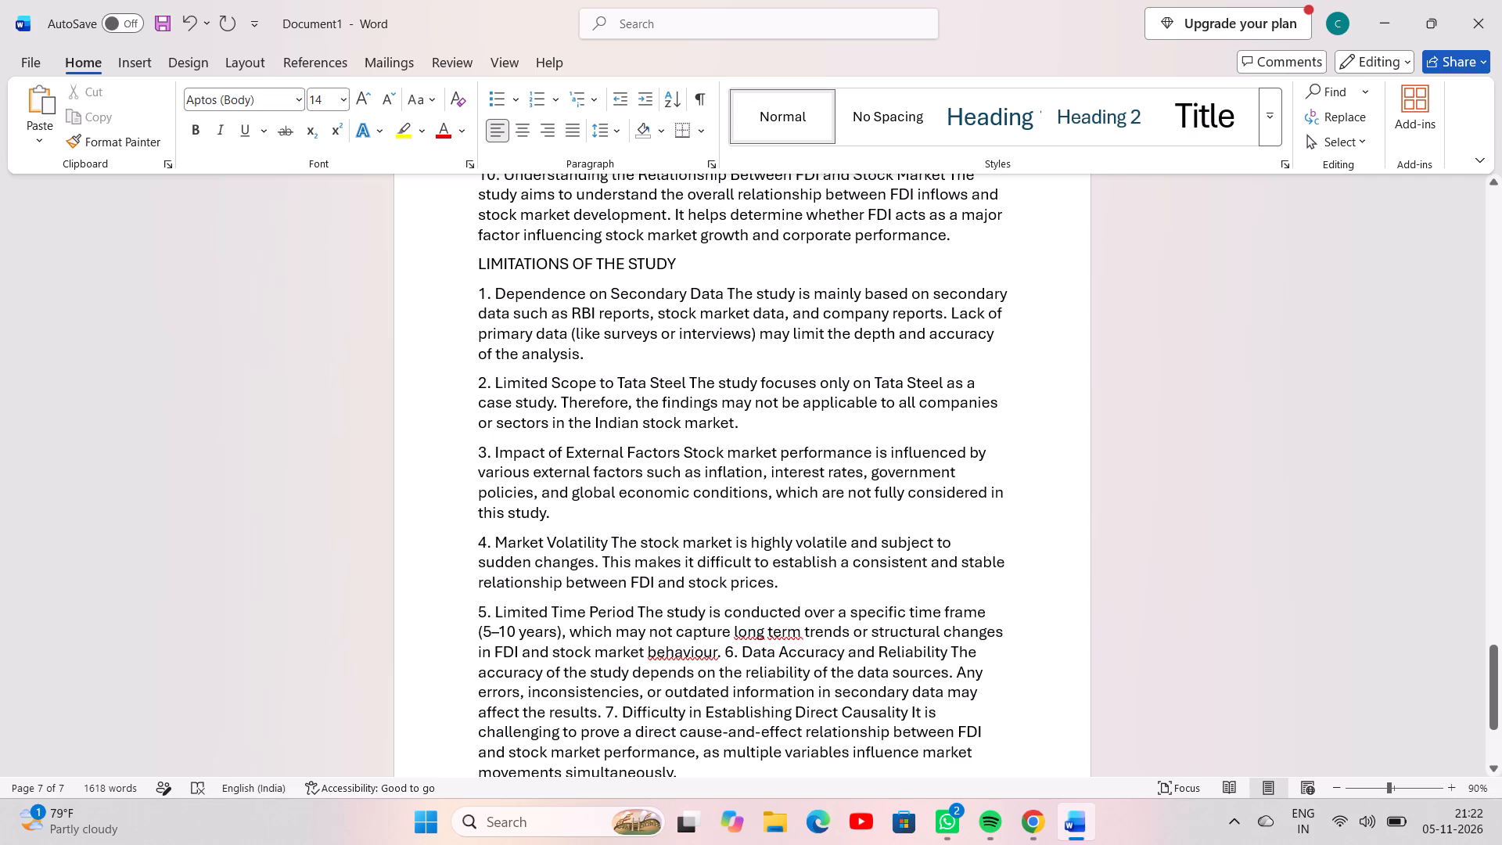
left_click(764, 627)
key("Right")
key("shift+underscore")
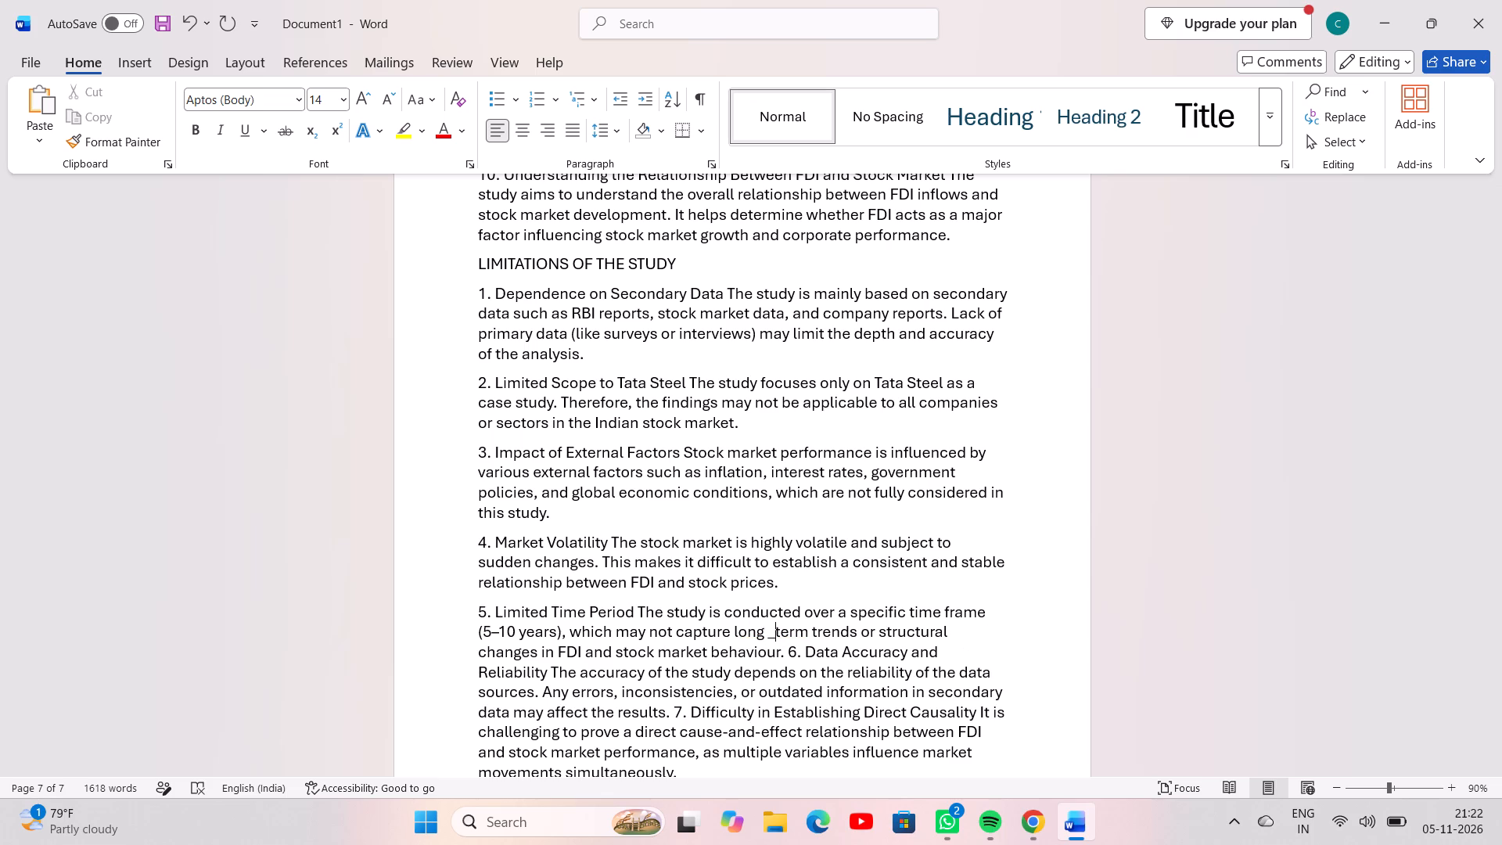
key("BackSpace")
key("minus")
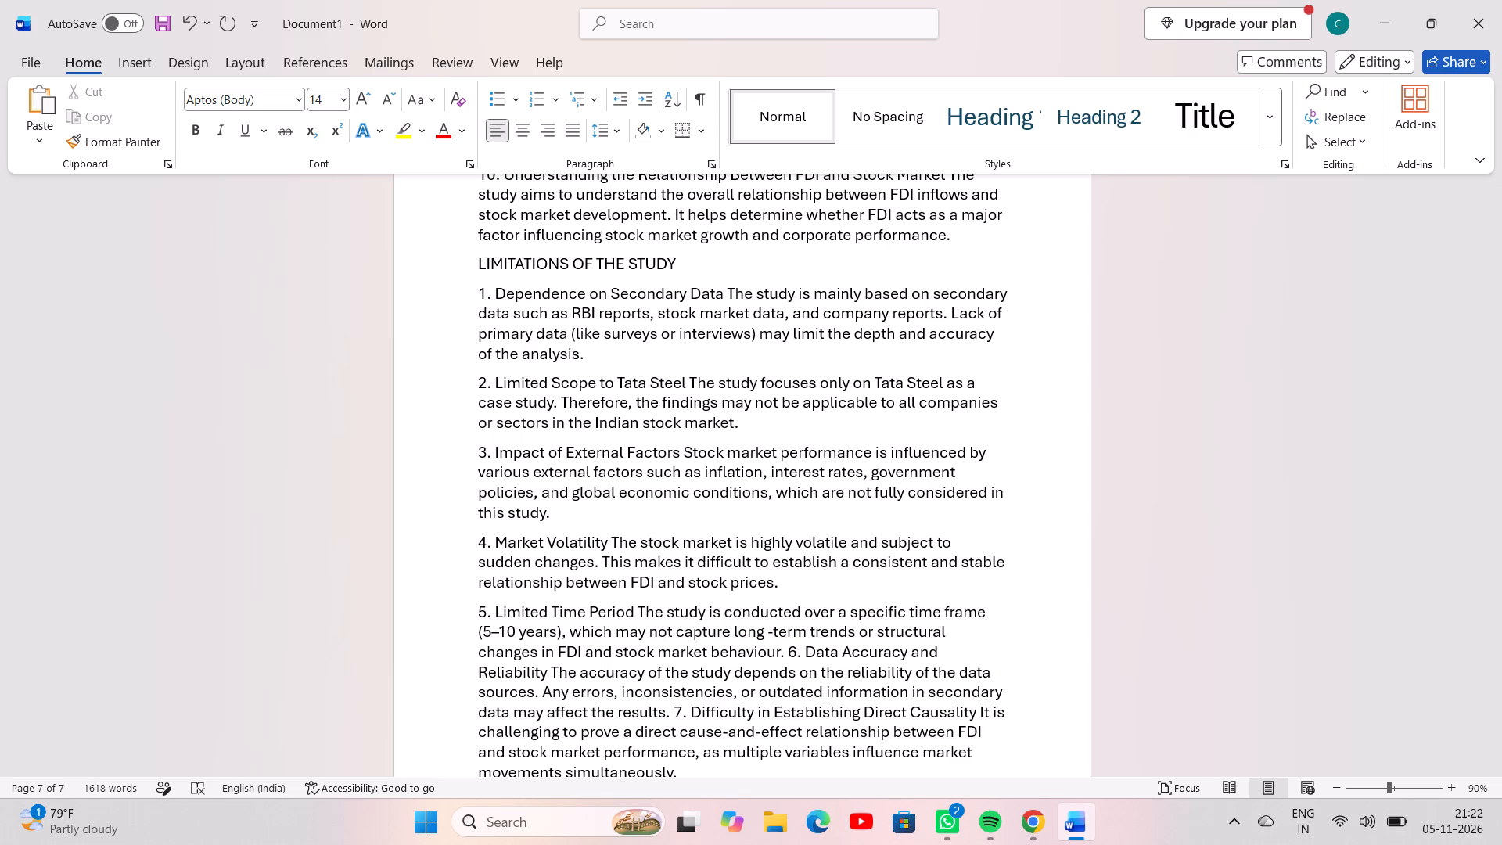
key("BackSpace")
key("BackSpace")
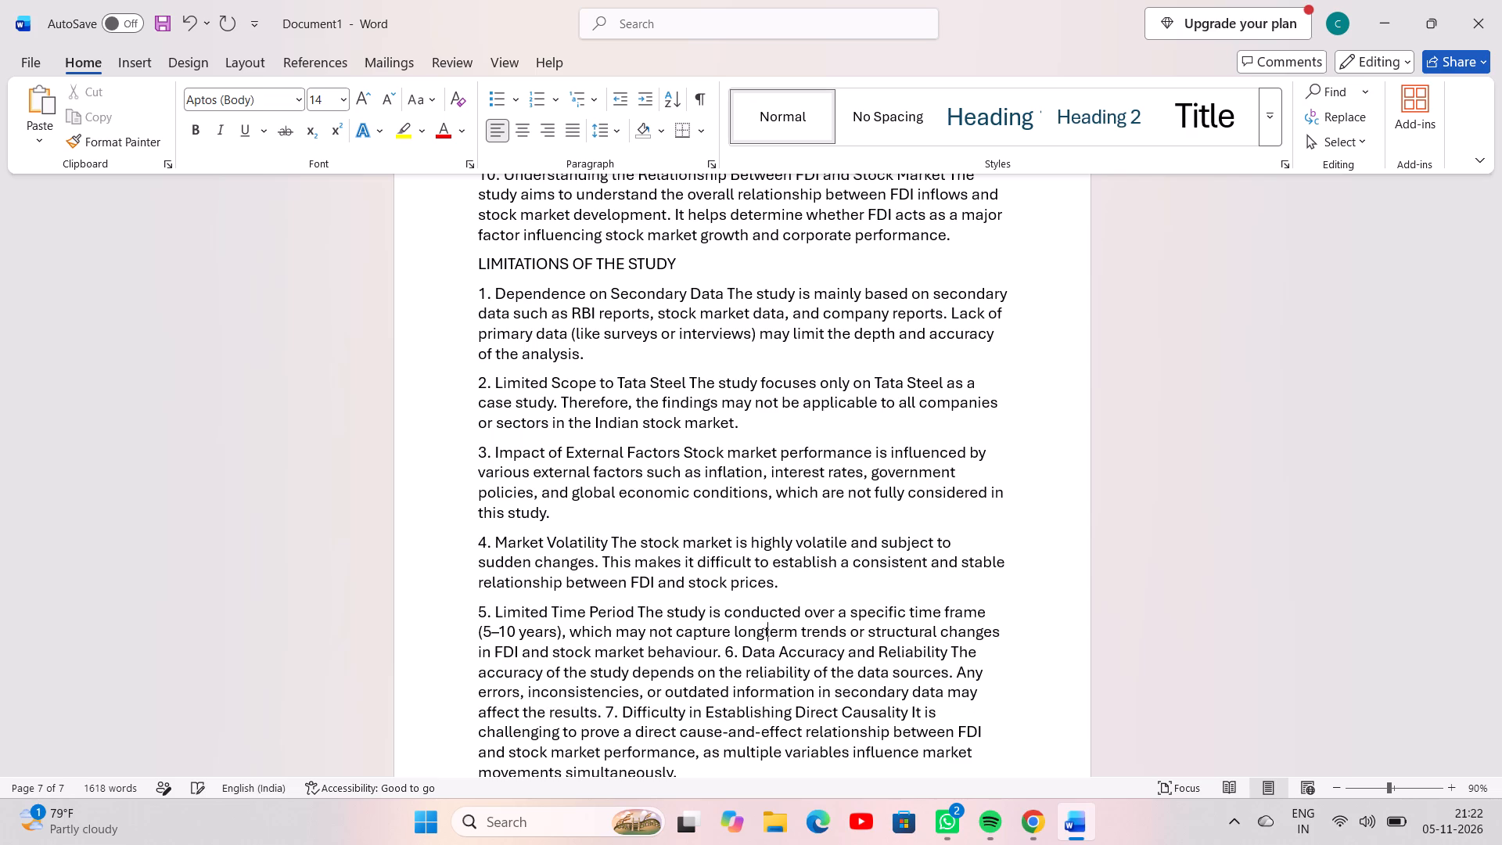
key("minus")
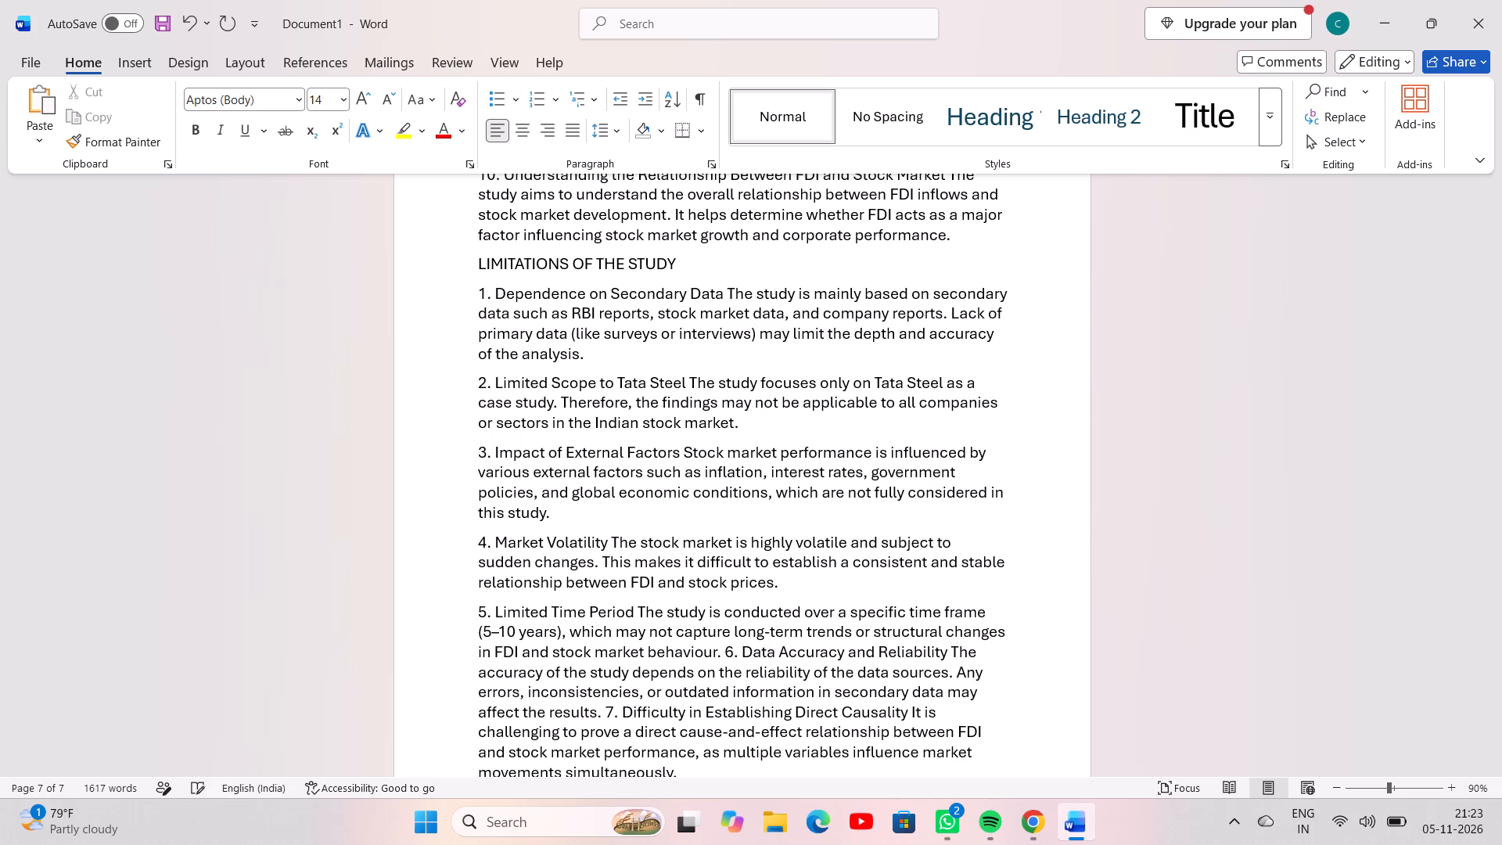
Put limitation points 6 (Data Accuracy and Reliability) and 7 (Difficulty in Establishing Direct Causality) each in their own paragraph.
left_click(724, 651)
key("Return")
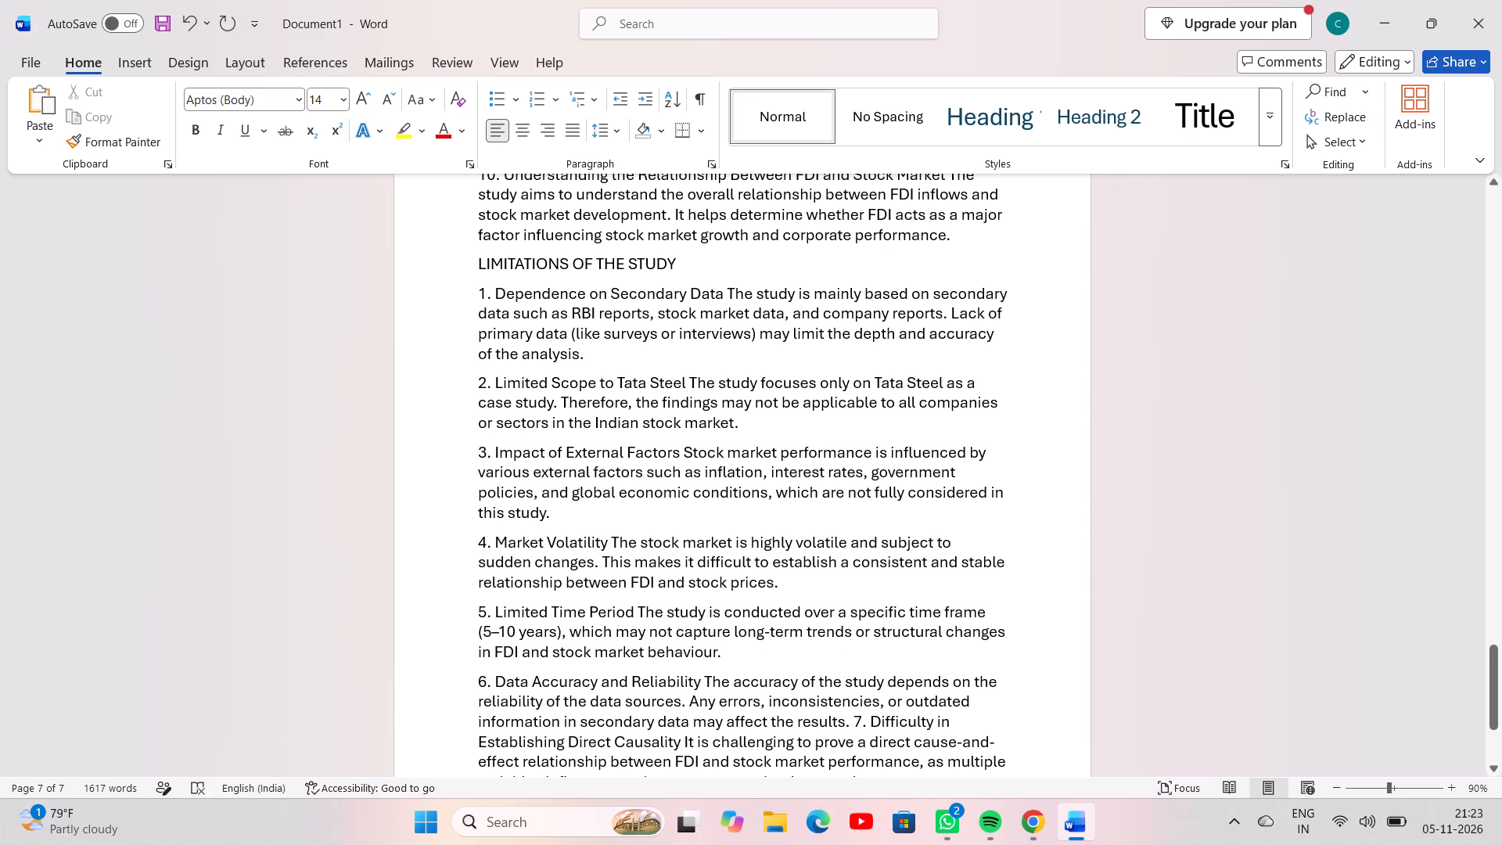
left_click(858, 726)
key("Left")
key("Return")
scroll(858, 726, "down", 5)
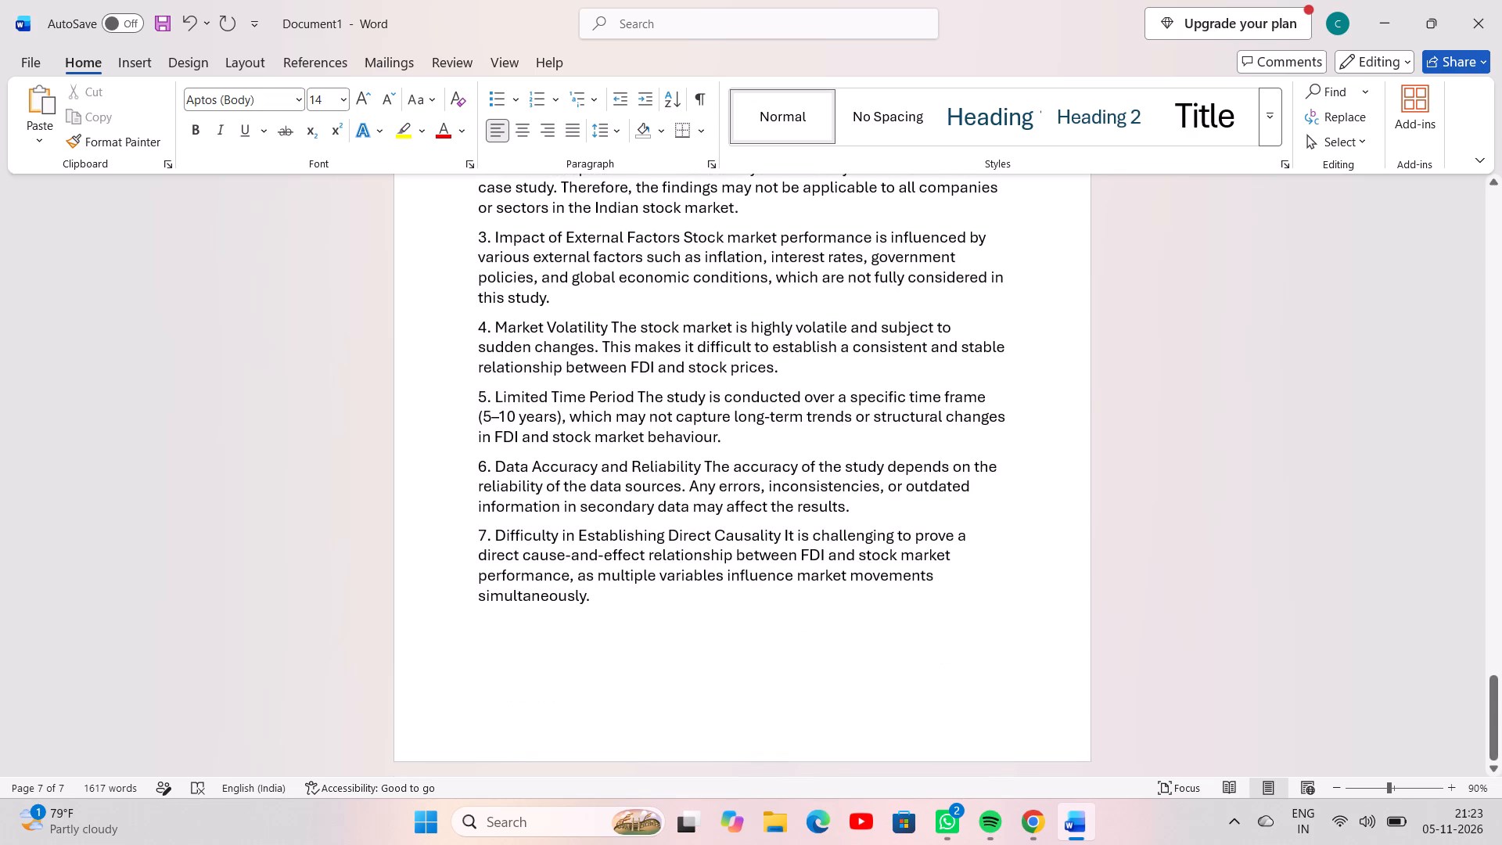
scroll(858, 726, "up", 3)
scroll(858, 726, "down", 1)
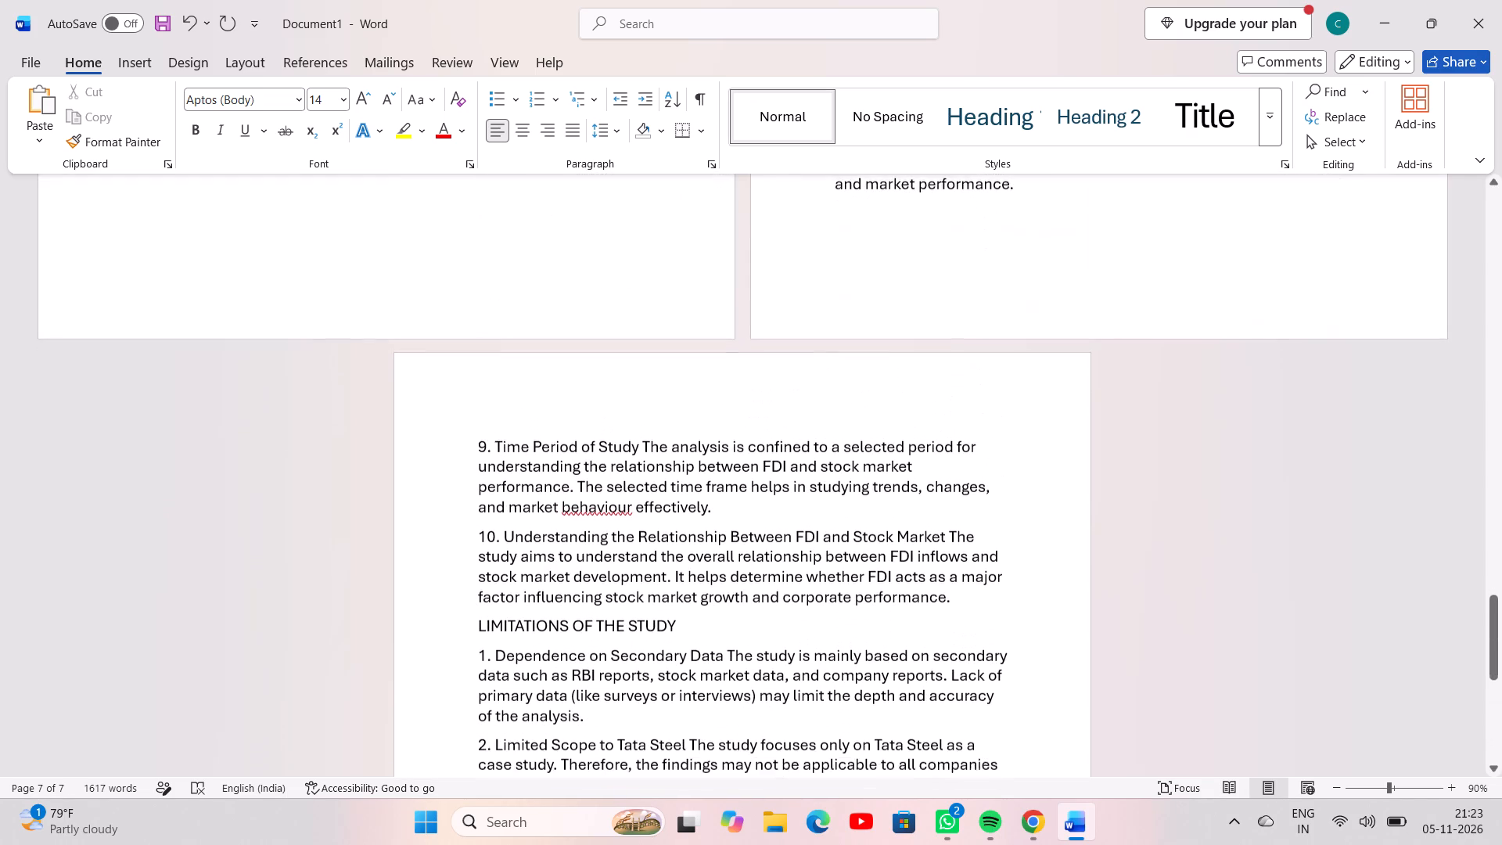
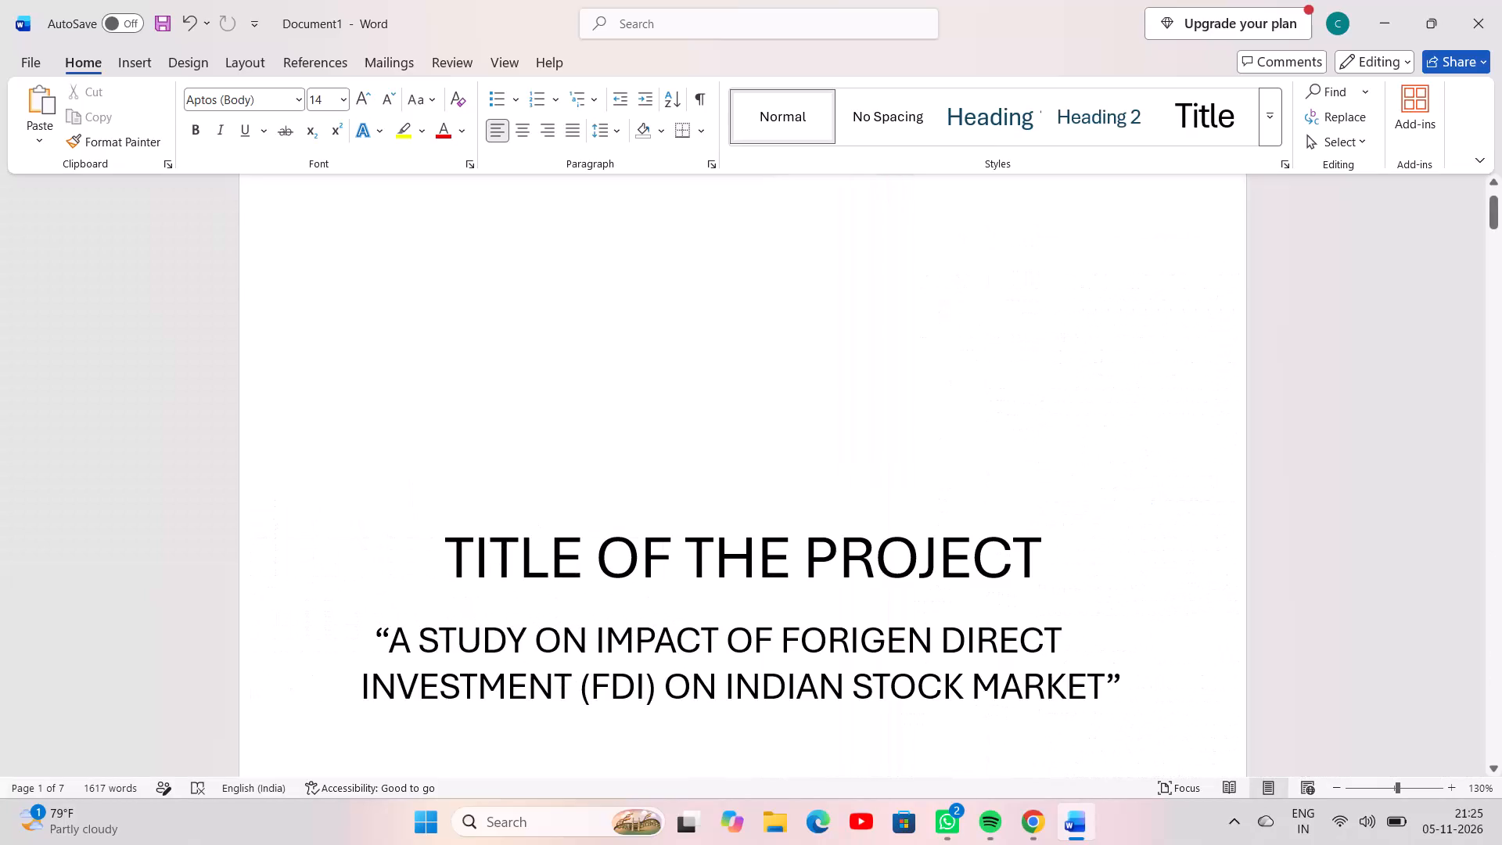
Review the report from the title page through the literature review to the objectives of the study.
scroll(609, 447, "down", 2)
scroll(609, 447, "up", 1)
scroll(609, 447, "down", 3)
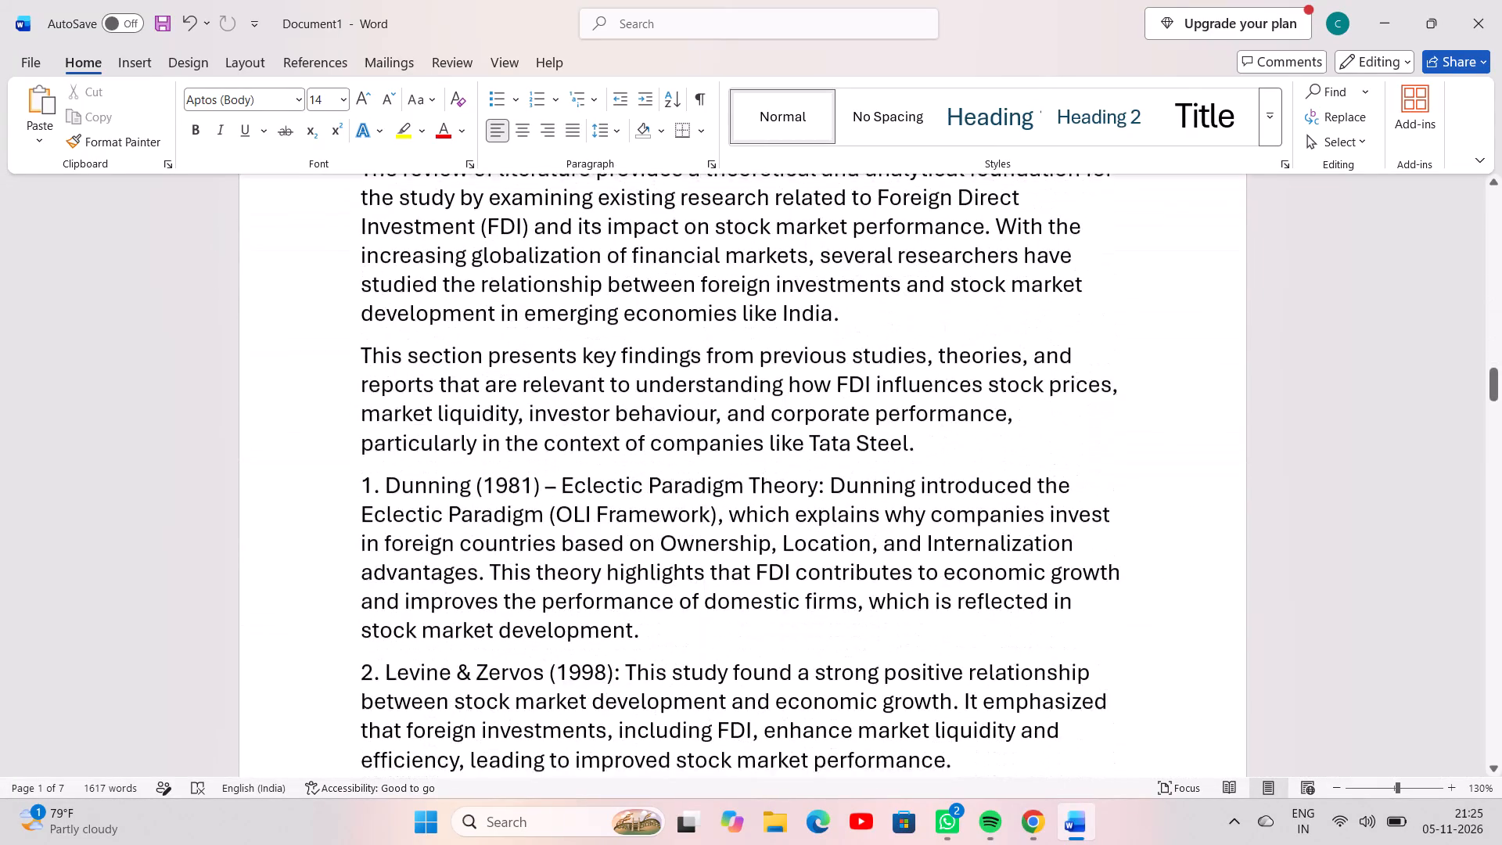
scroll(609, 447, "down", 4)
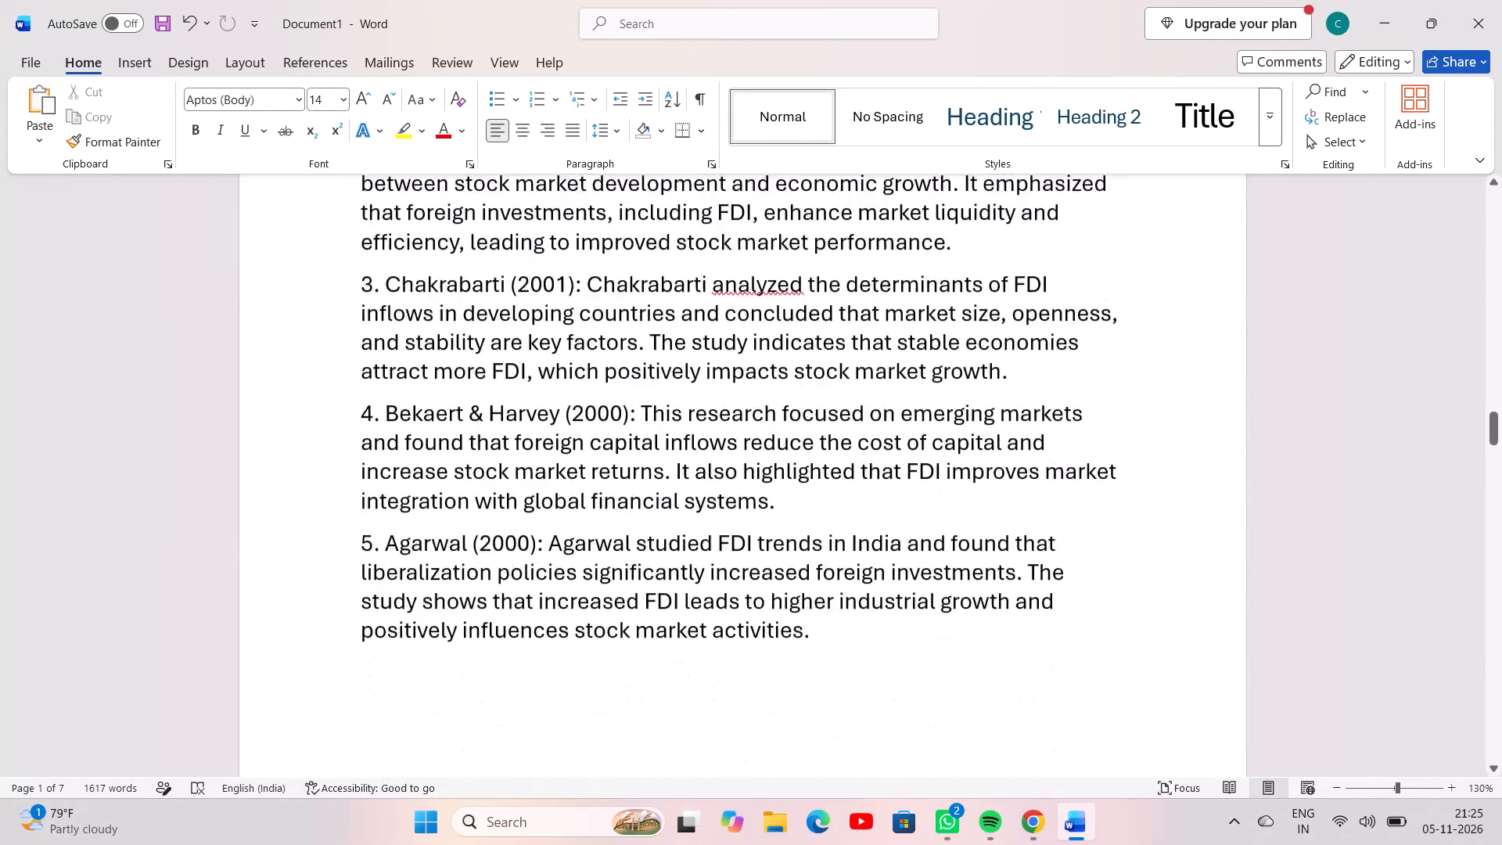
scroll(609, 447, "down", 2)
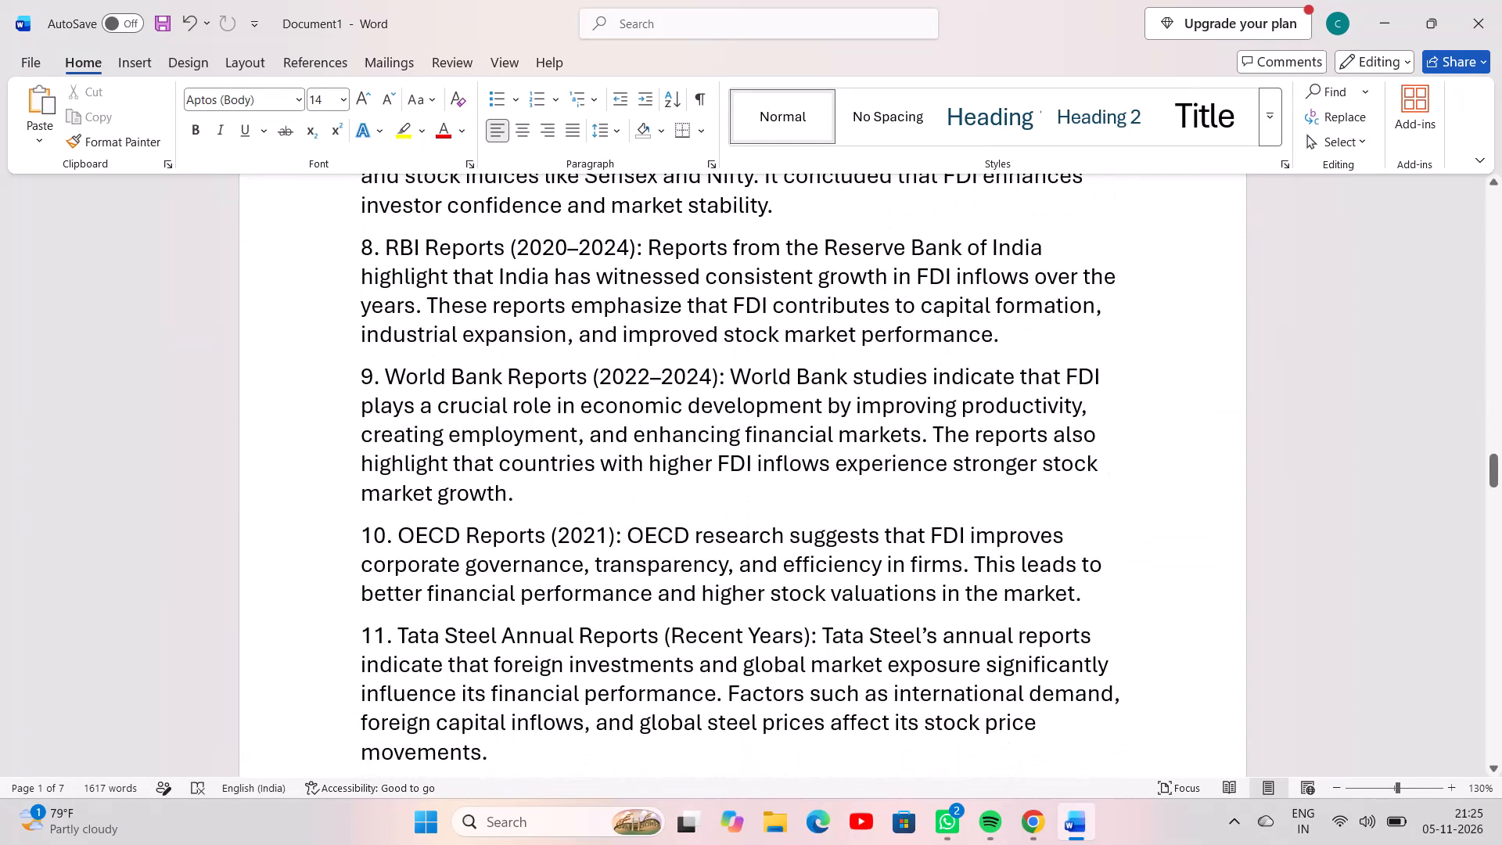
scroll(609, 447, "down", 2)
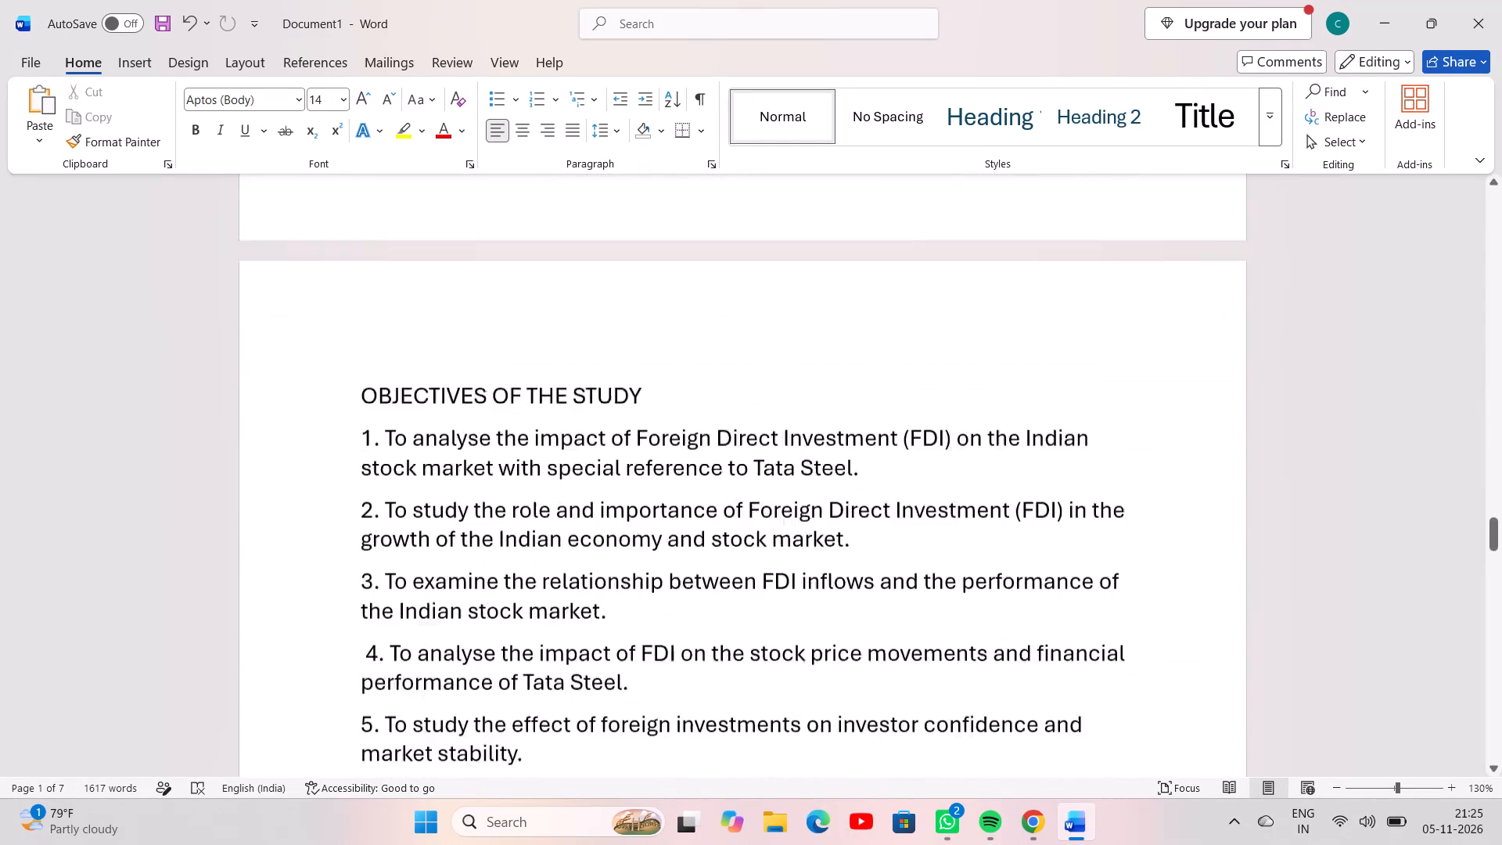
scroll(609, 447, "down", 1)
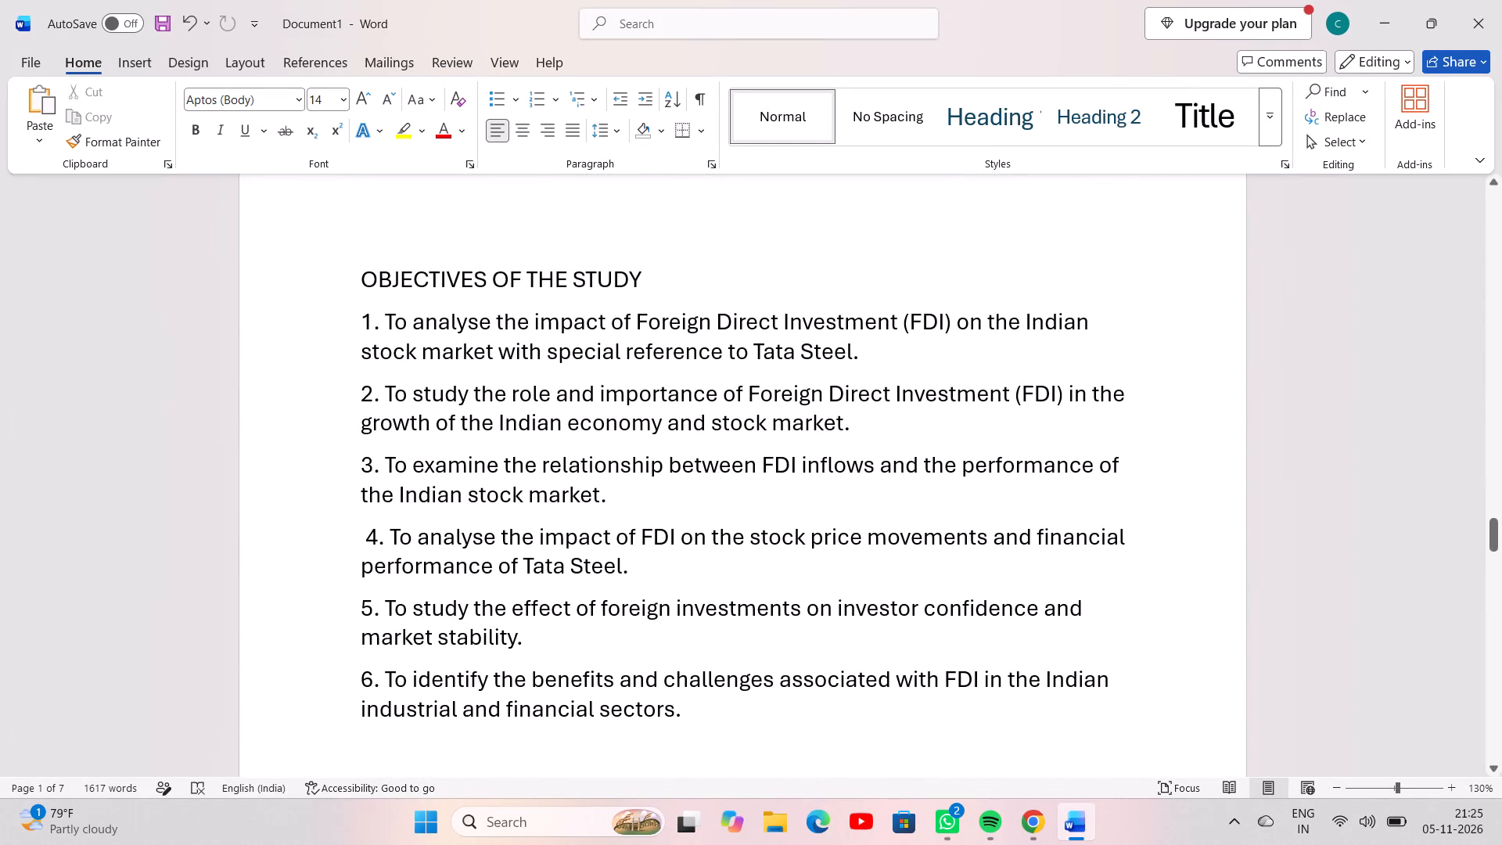
scroll(354, 322, "down", 1)
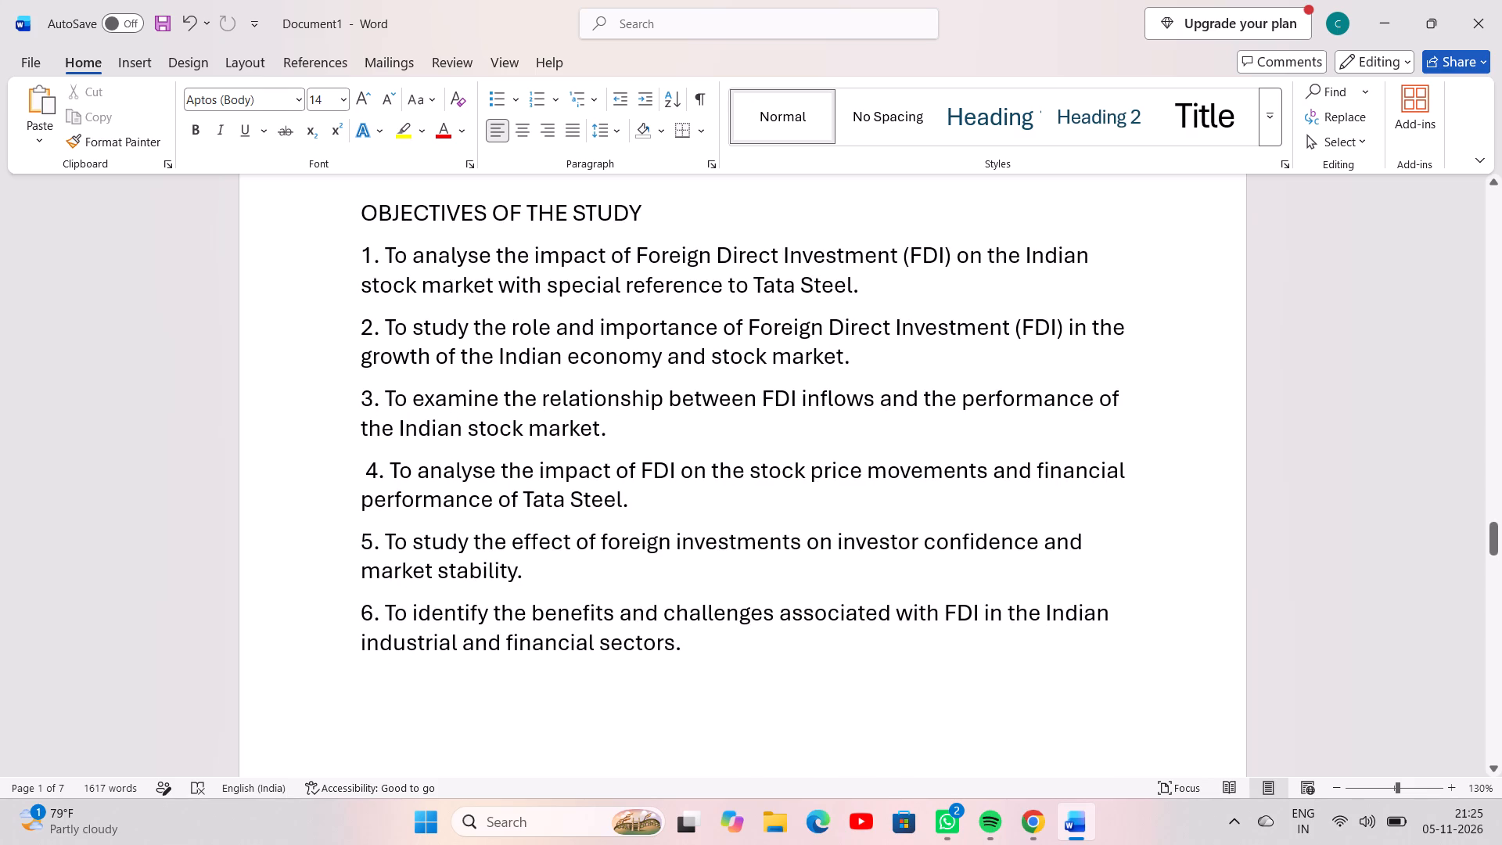
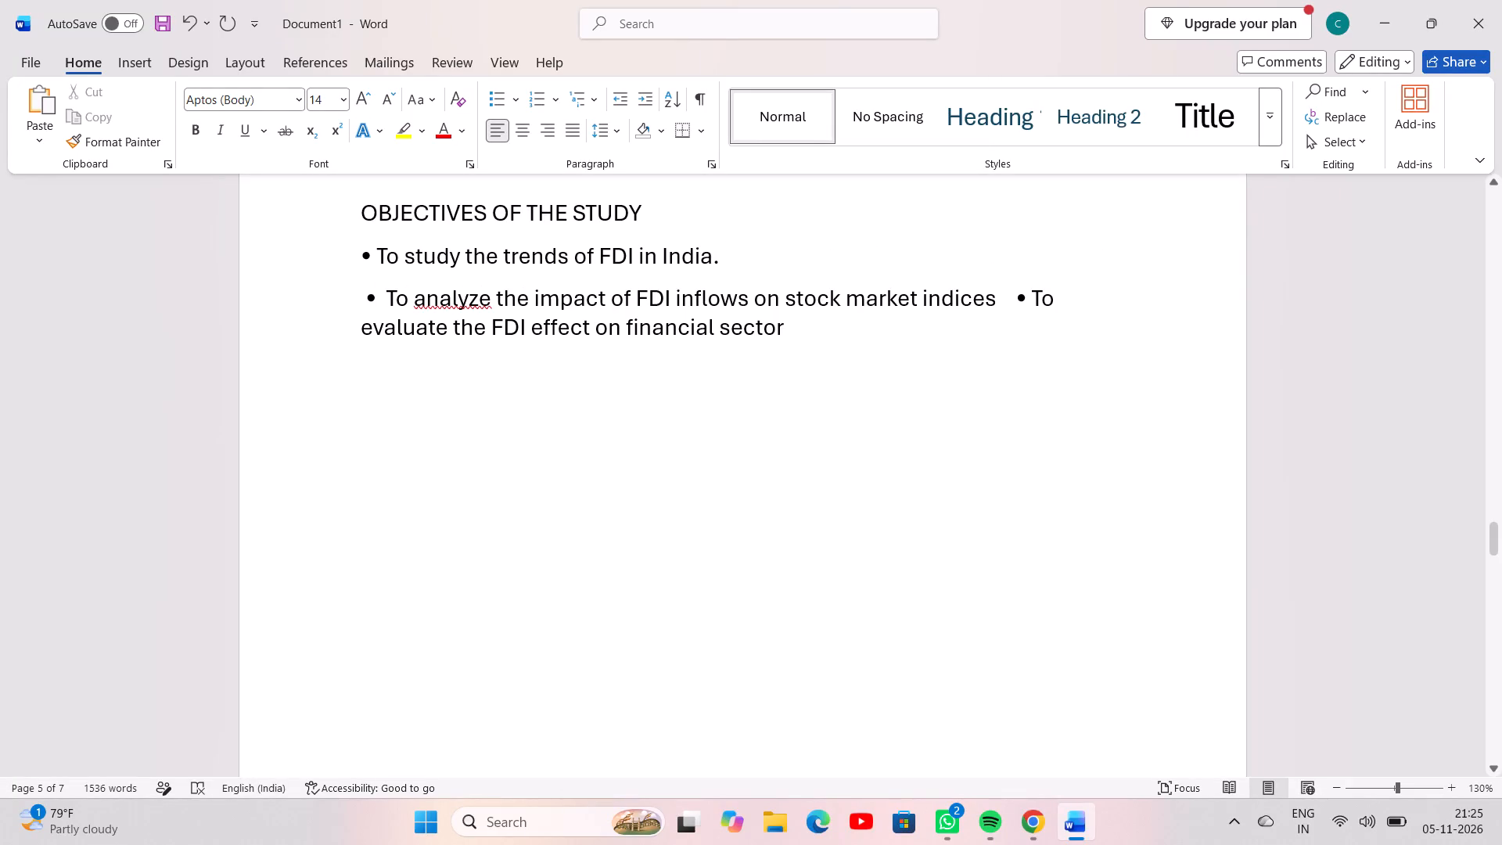
Remove the extra space before the second objective's bullet and put the third objective, on the financial sector, on its own line.
key("Right")
key("BackSpace")
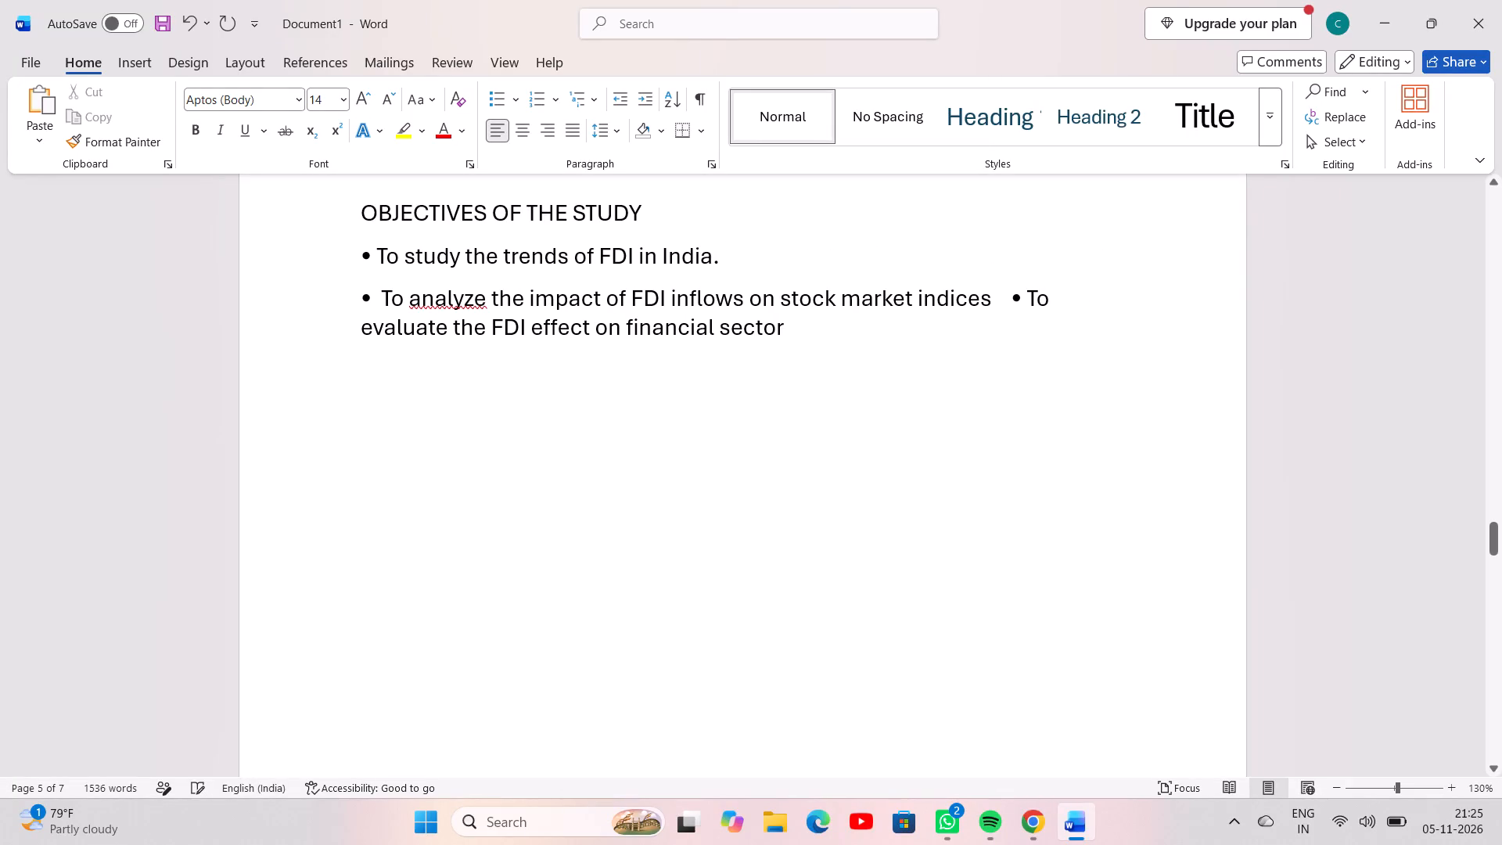
left_click(1010, 303)
key("Return")
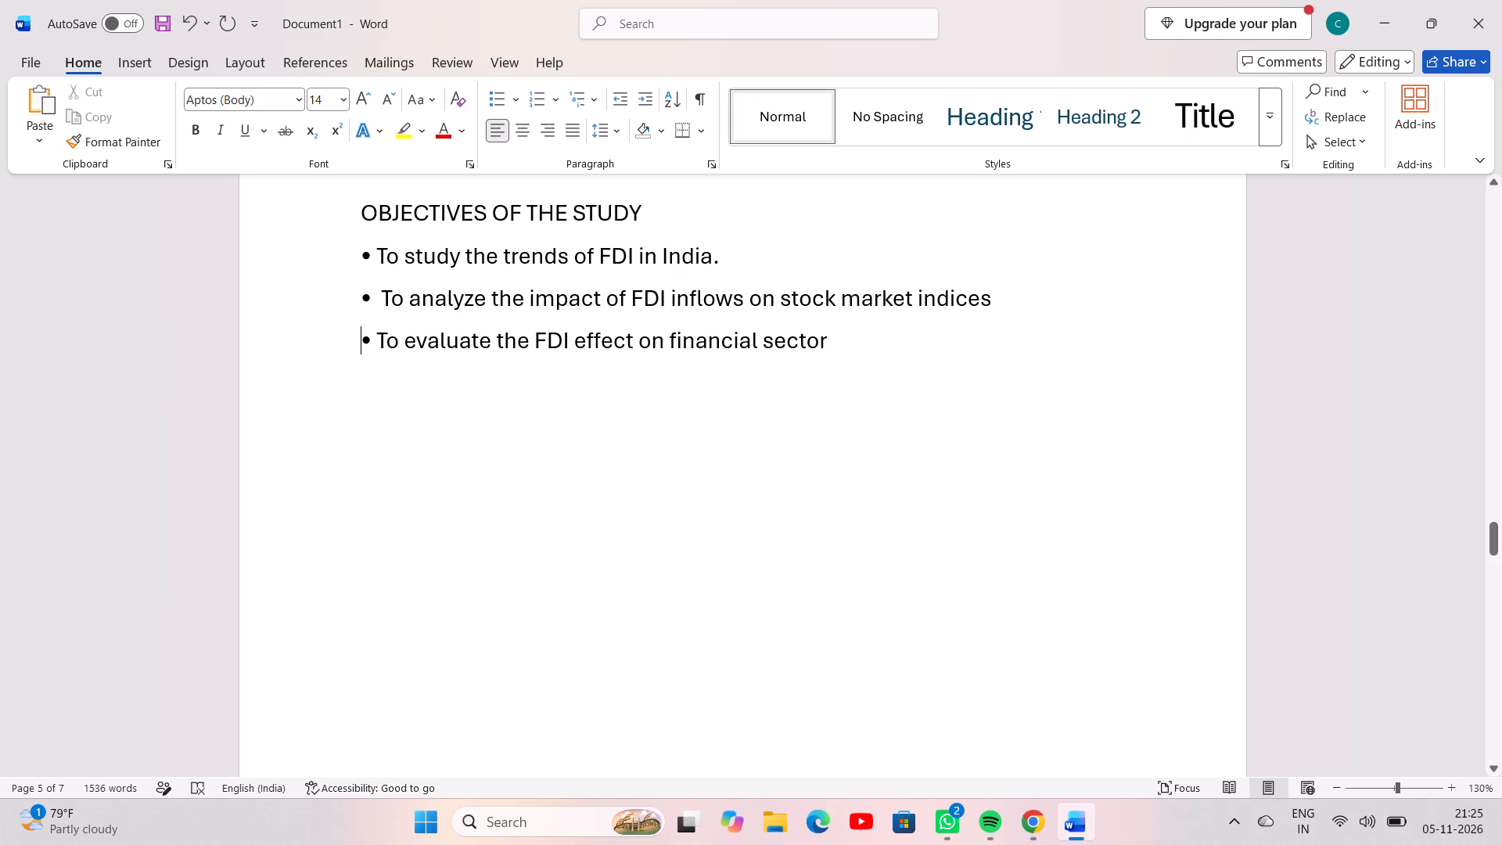
Make the heading "OBJECTIVES OF THE STUDY" bold.
scroll(632, 285, "up", 1)
scroll(405, 270, "up", 1)
left_click_drag(659, 458, 387, 448)
left_click(402, 408)
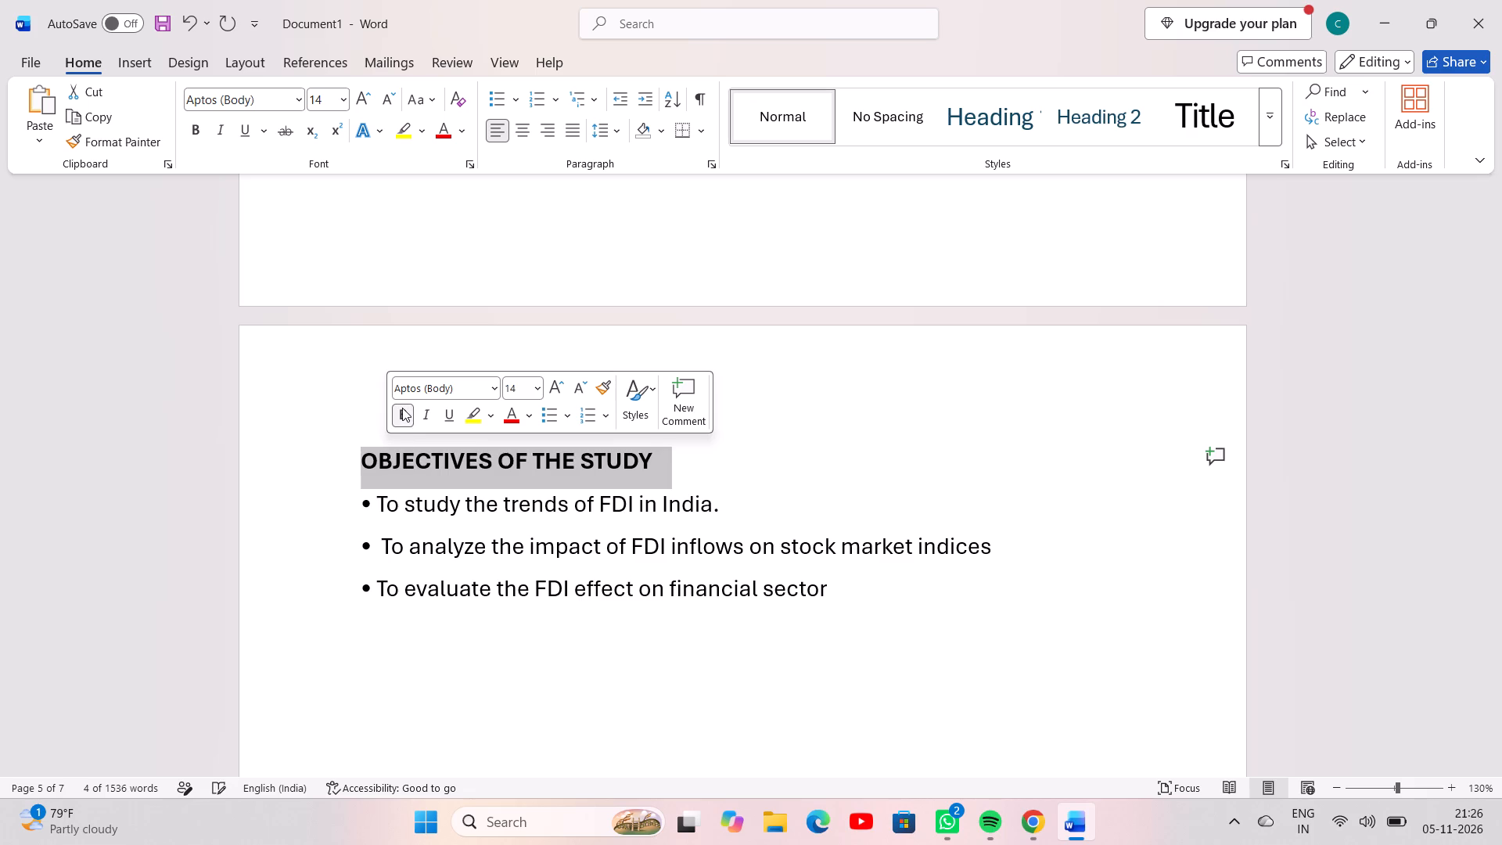
left_click(885, 556)
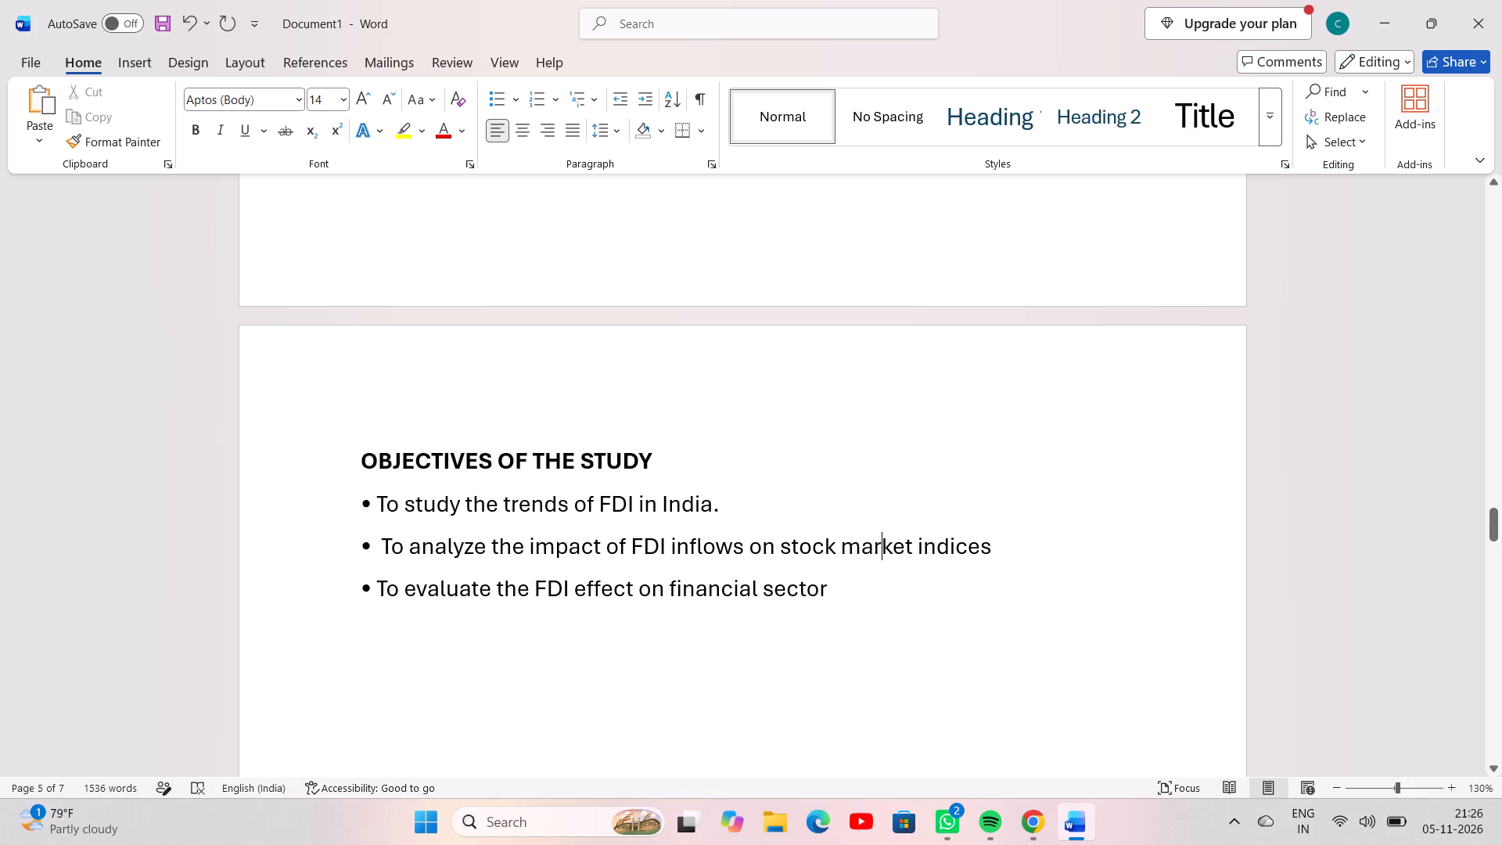
Add a full stop at the end of the third objective and of the second objective.
left_click(848, 594)
key("period")
key("Up")
key("Right")
key("Right")
key("Right")
key("Right")
key("Right")
key("Right")
key("Right")
key("Right")
key("Right")
key("Right")
key("Right")
key("Right")
key("Right")
key("Right")
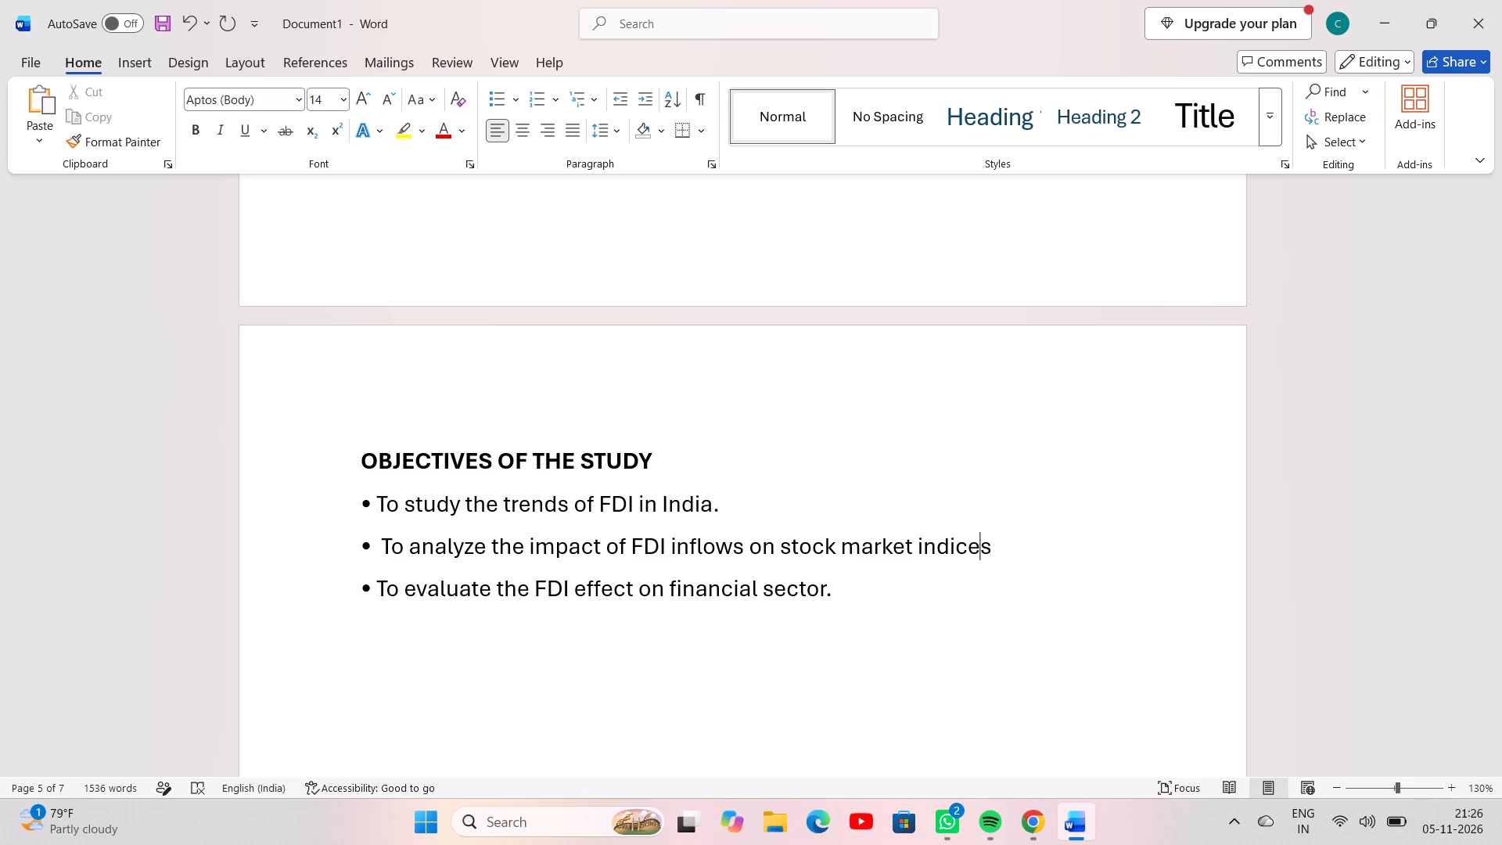
key("Right")
key("period")
Look over the report's formatting from the project title through the introduction and literature review to the scope of the study.
scroll(849, 616, "down", 2)
scroll(405, 757, "up", 1)
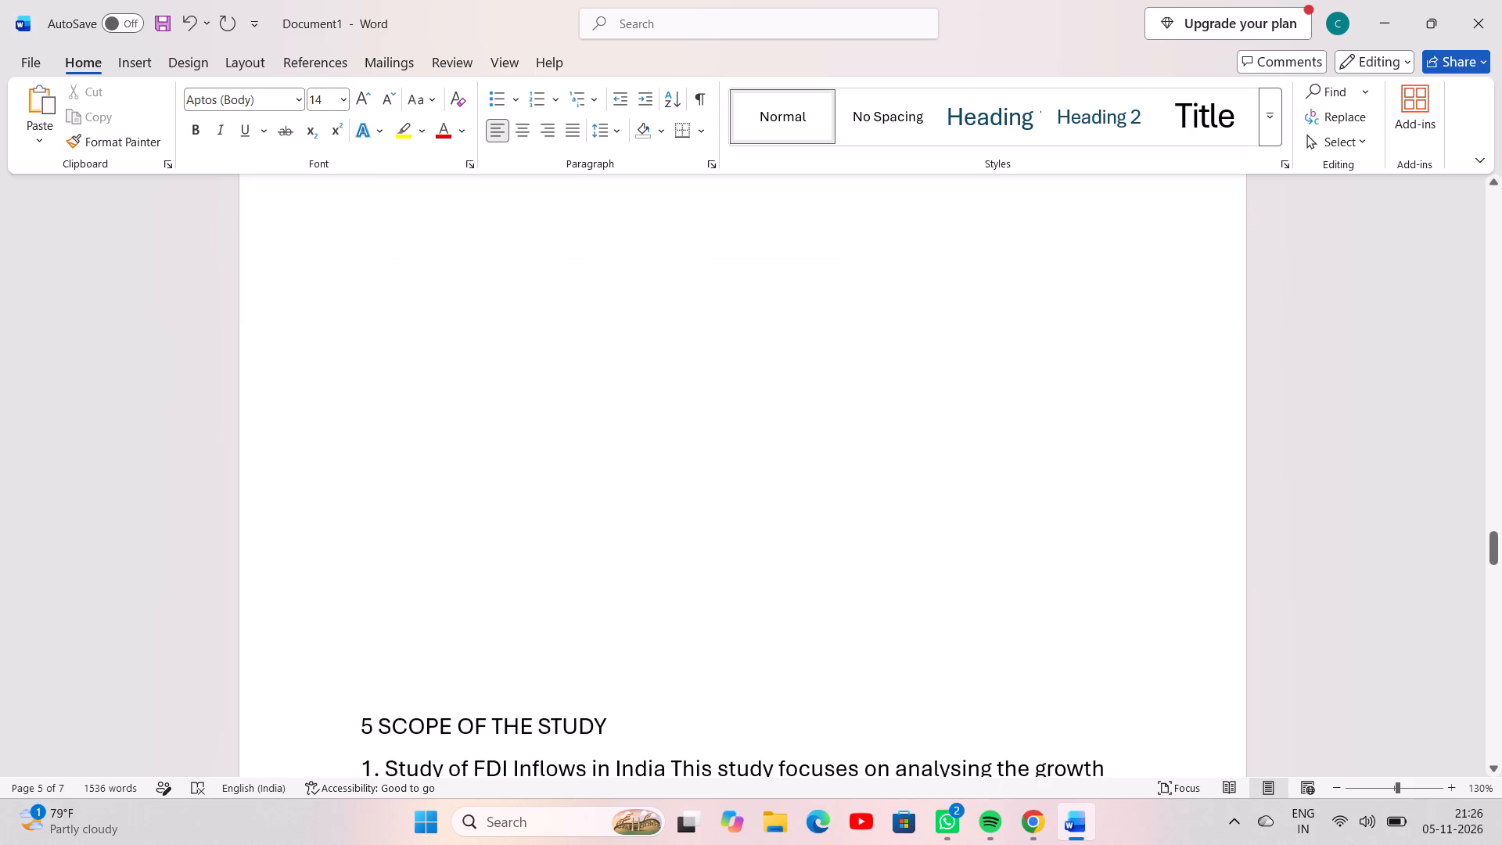
scroll(405, 757, "up", 5)
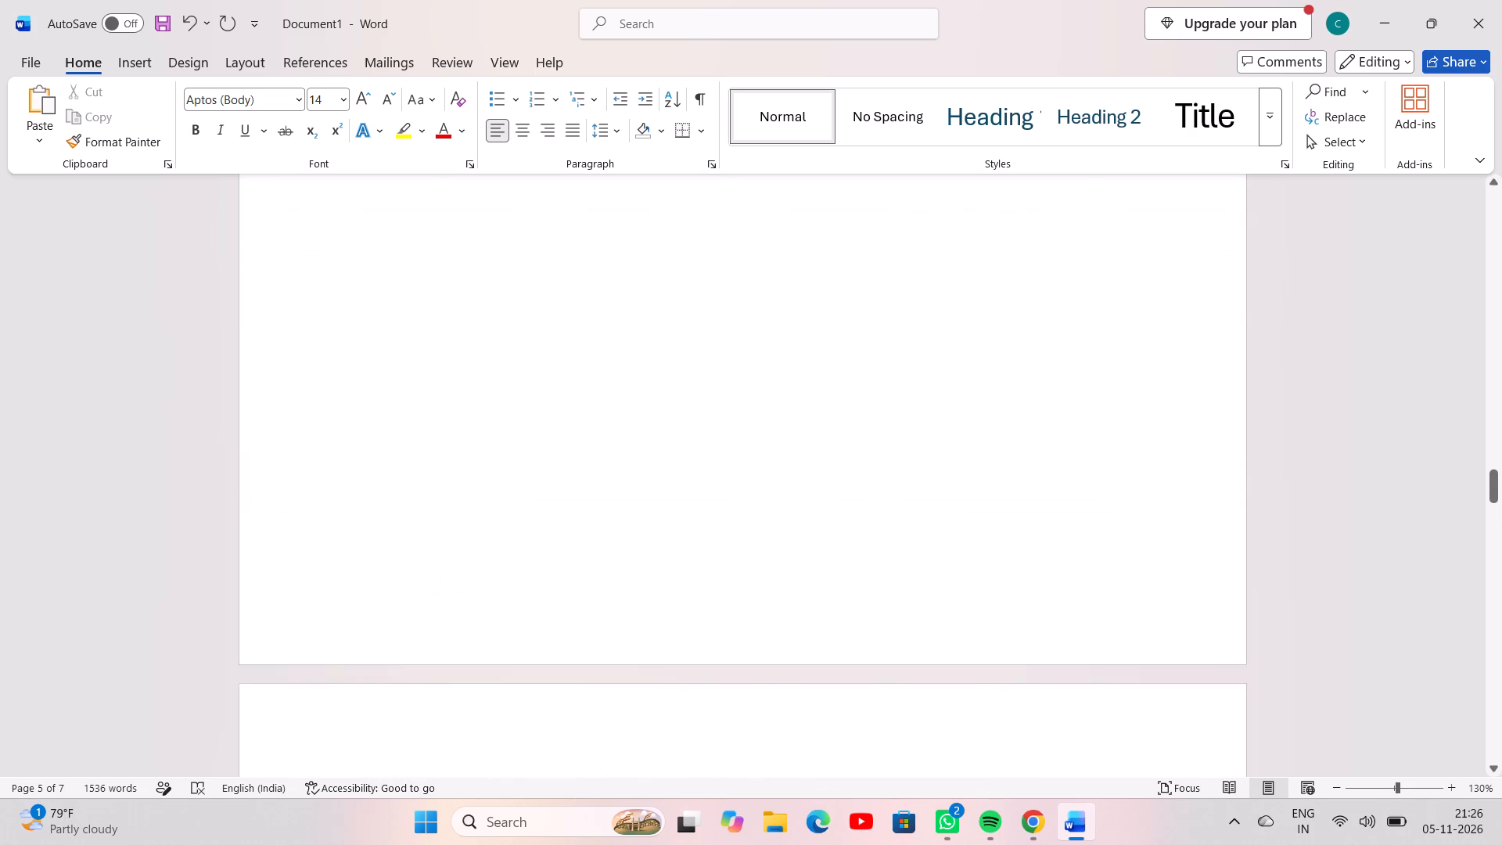
scroll(405, 757, "up", 10)
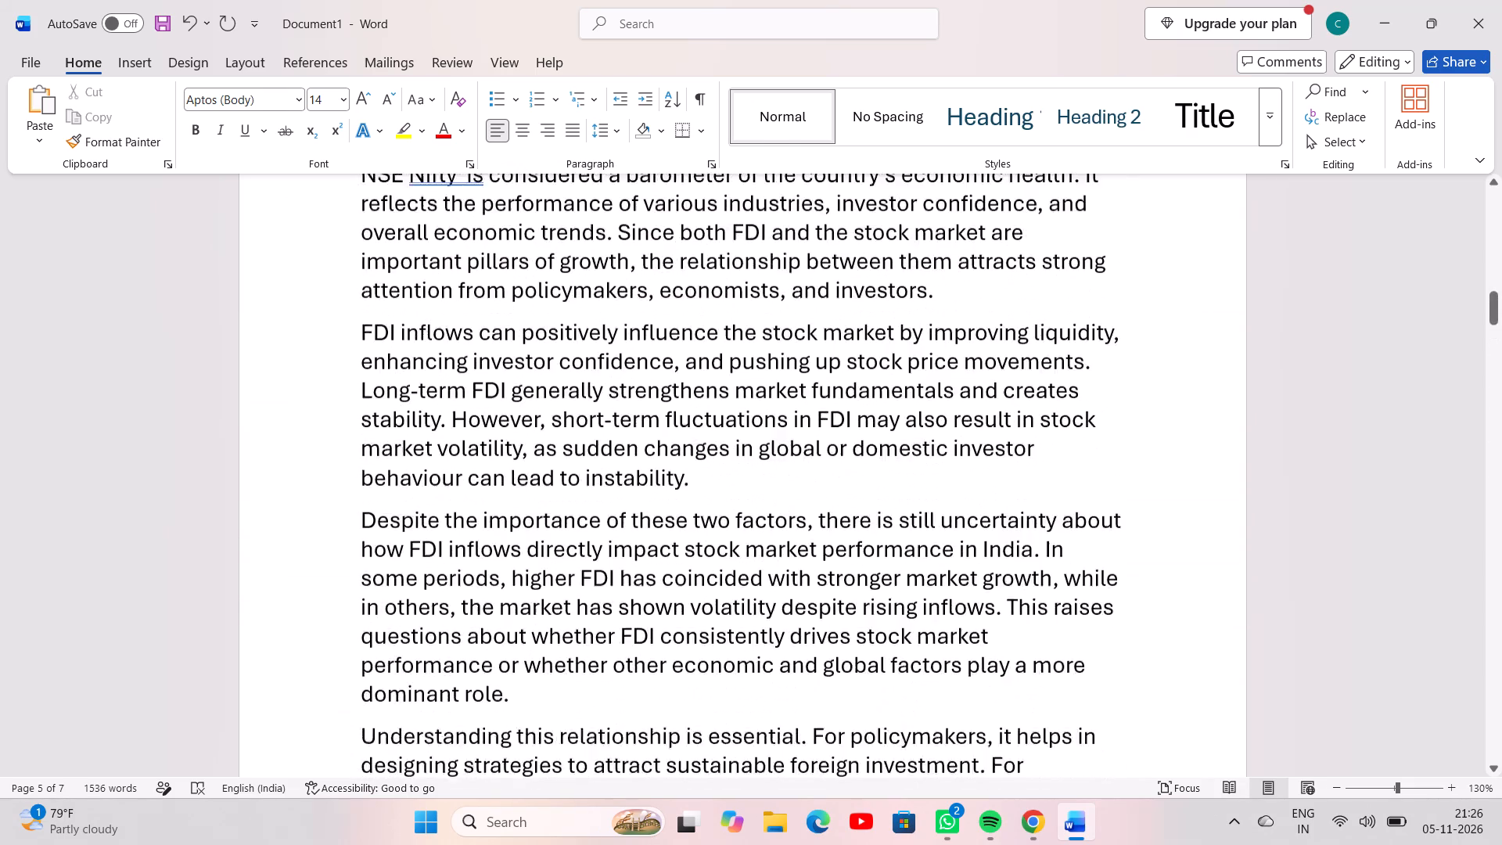
scroll(405, 757, "up", 4)
scroll(405, 757, "down", 3)
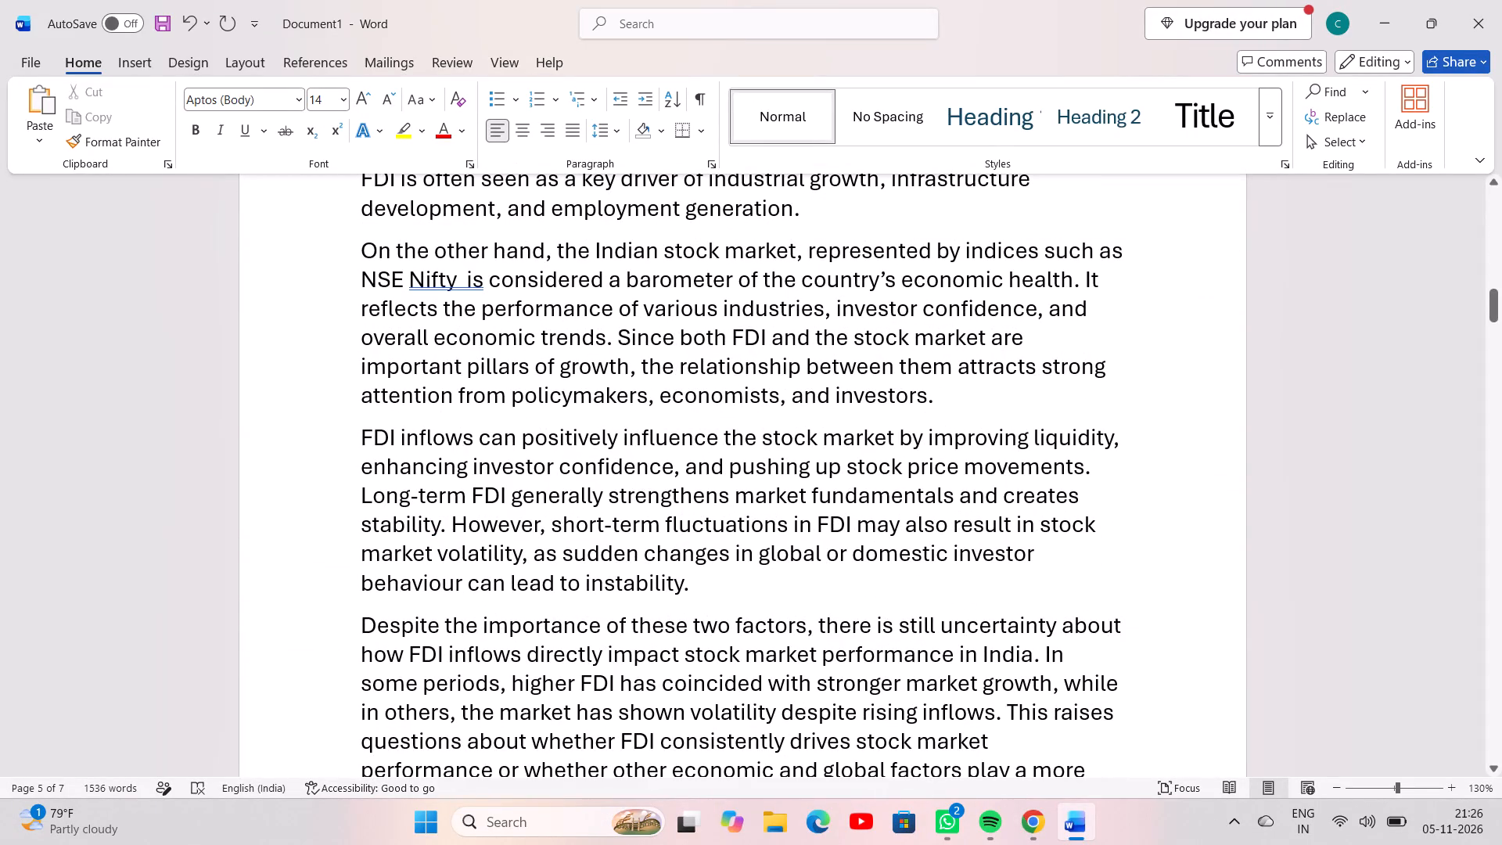
scroll(405, 757, "up", 4)
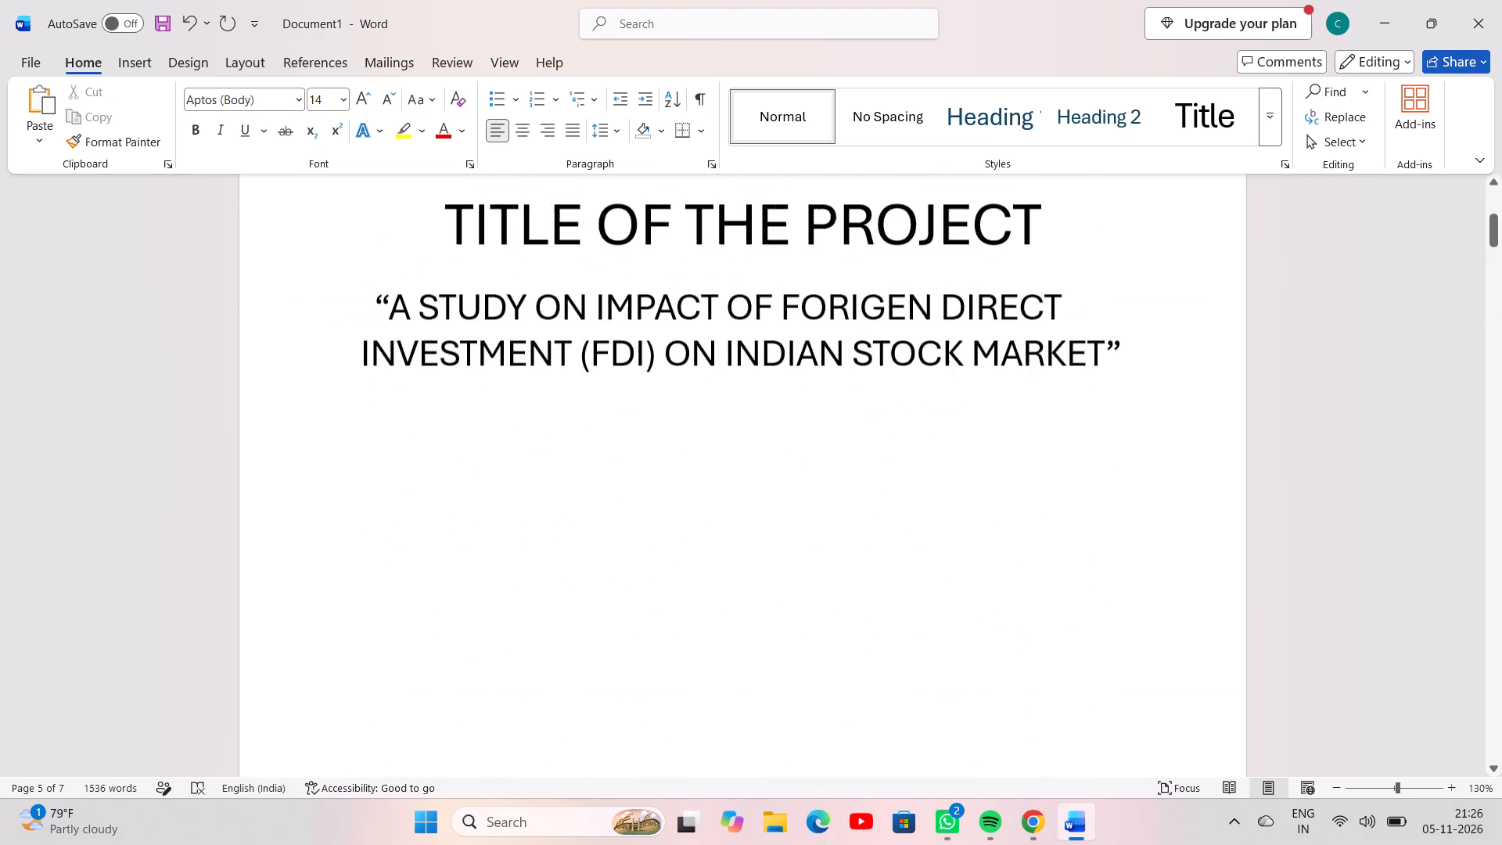
scroll(405, 757, "down", 2)
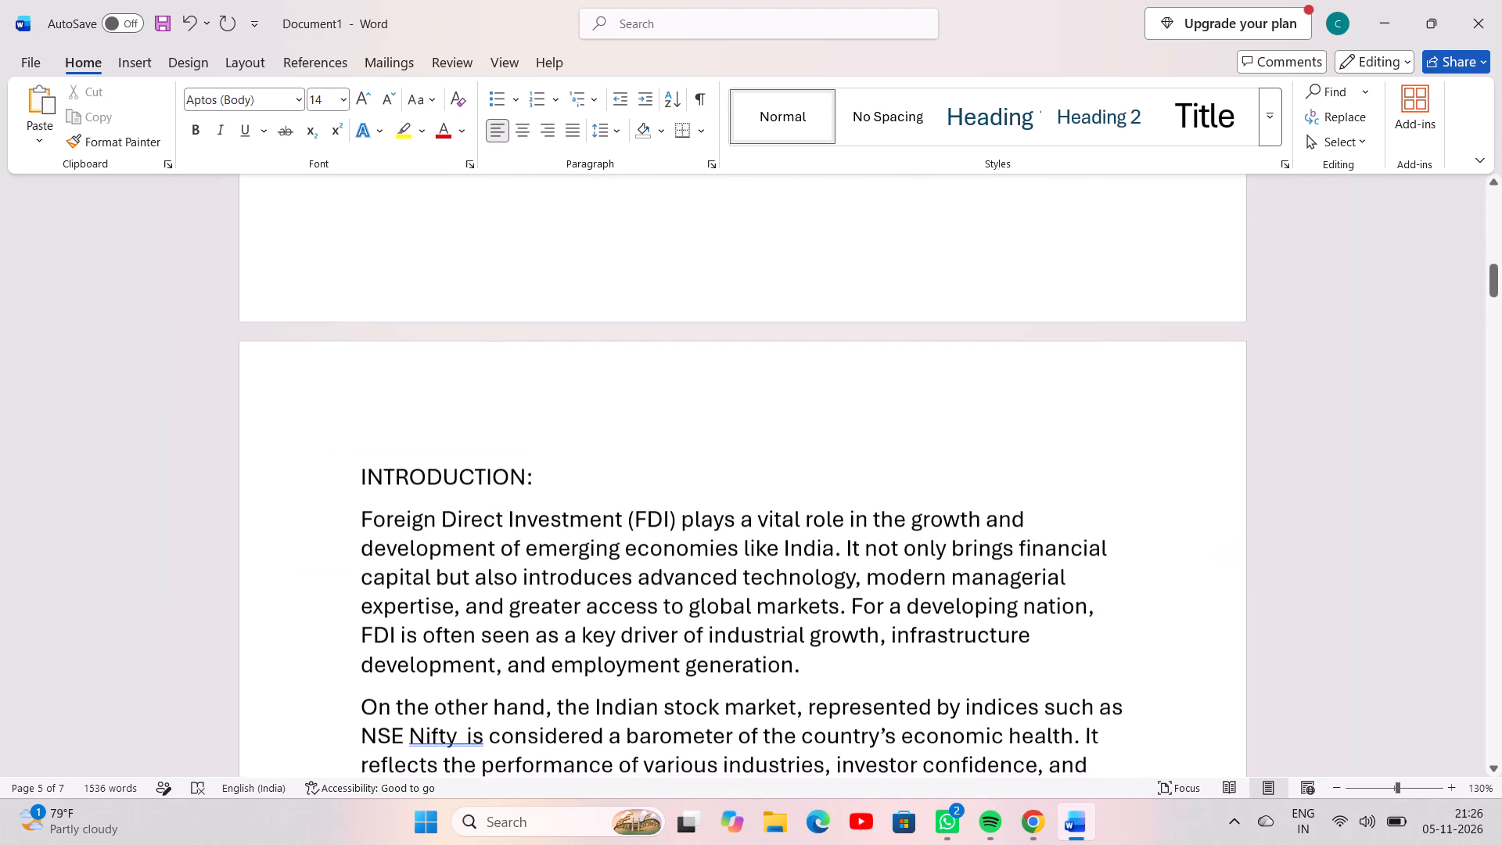
scroll(405, 757, "down", 6)
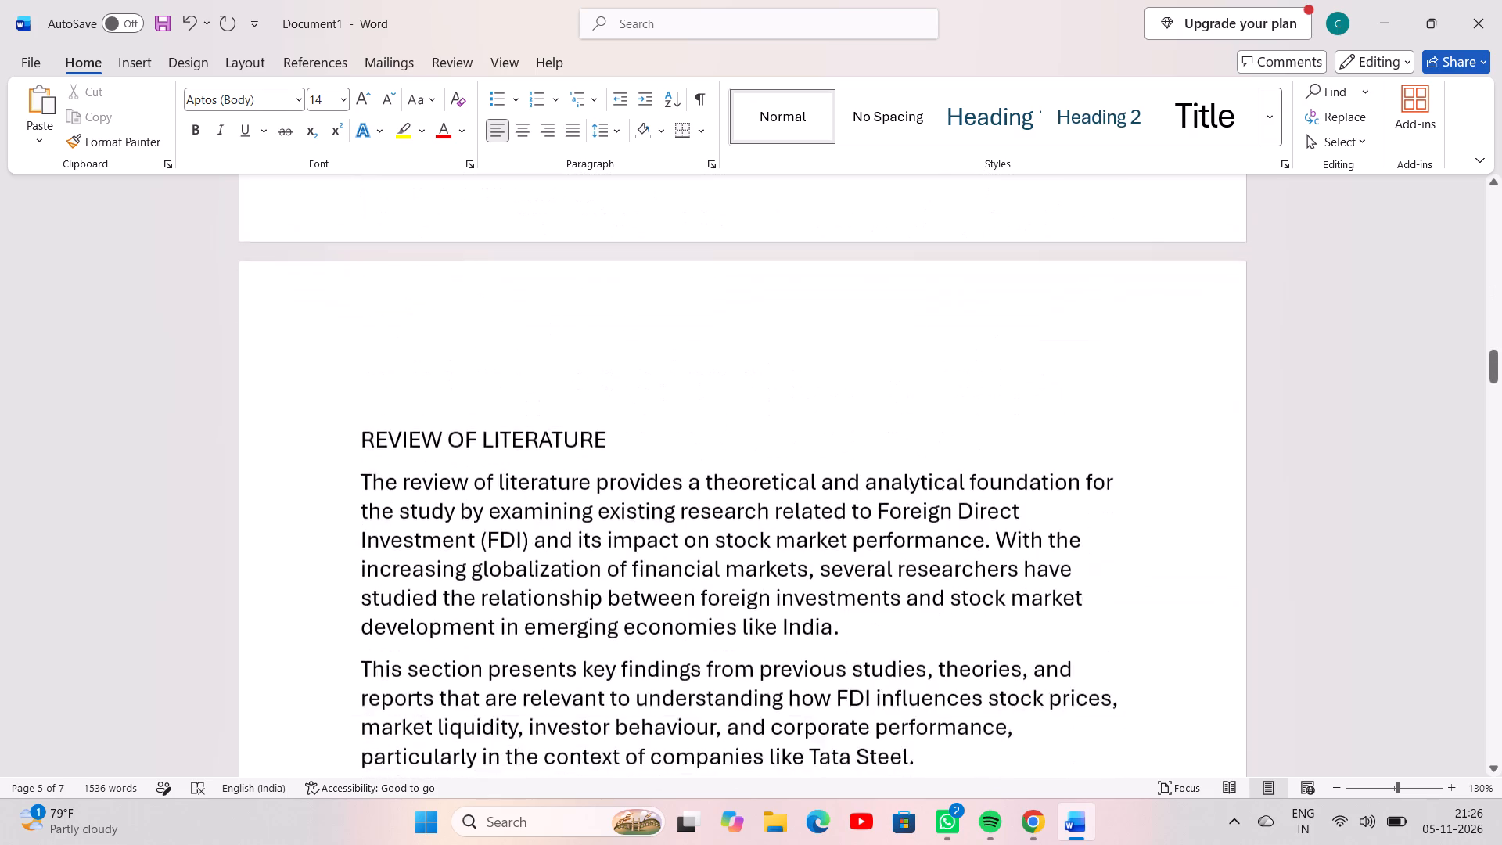
scroll(405, 757, "down", 5)
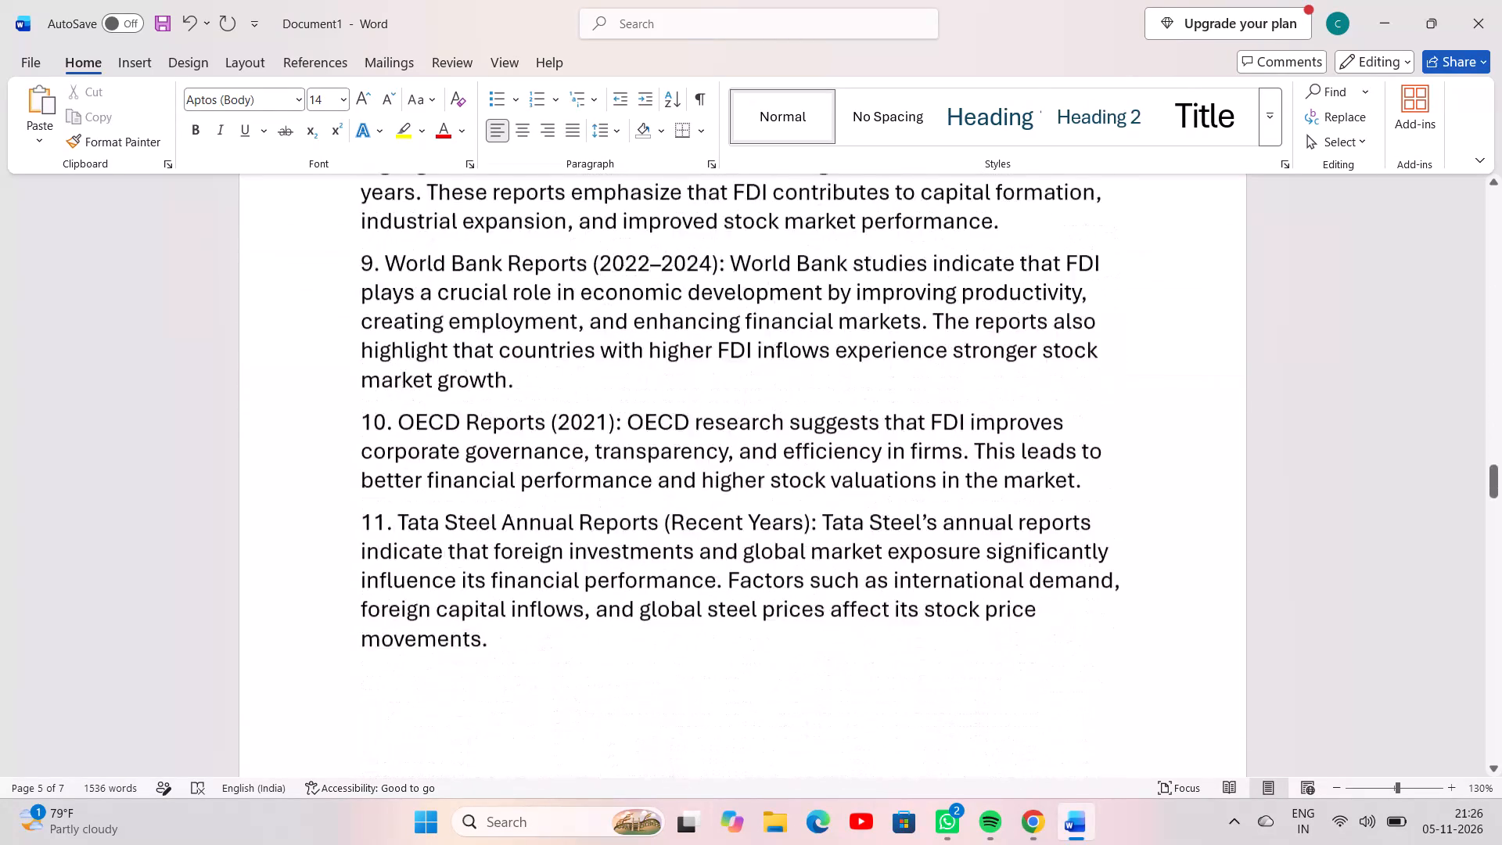
scroll(405, 757, "down", 4)
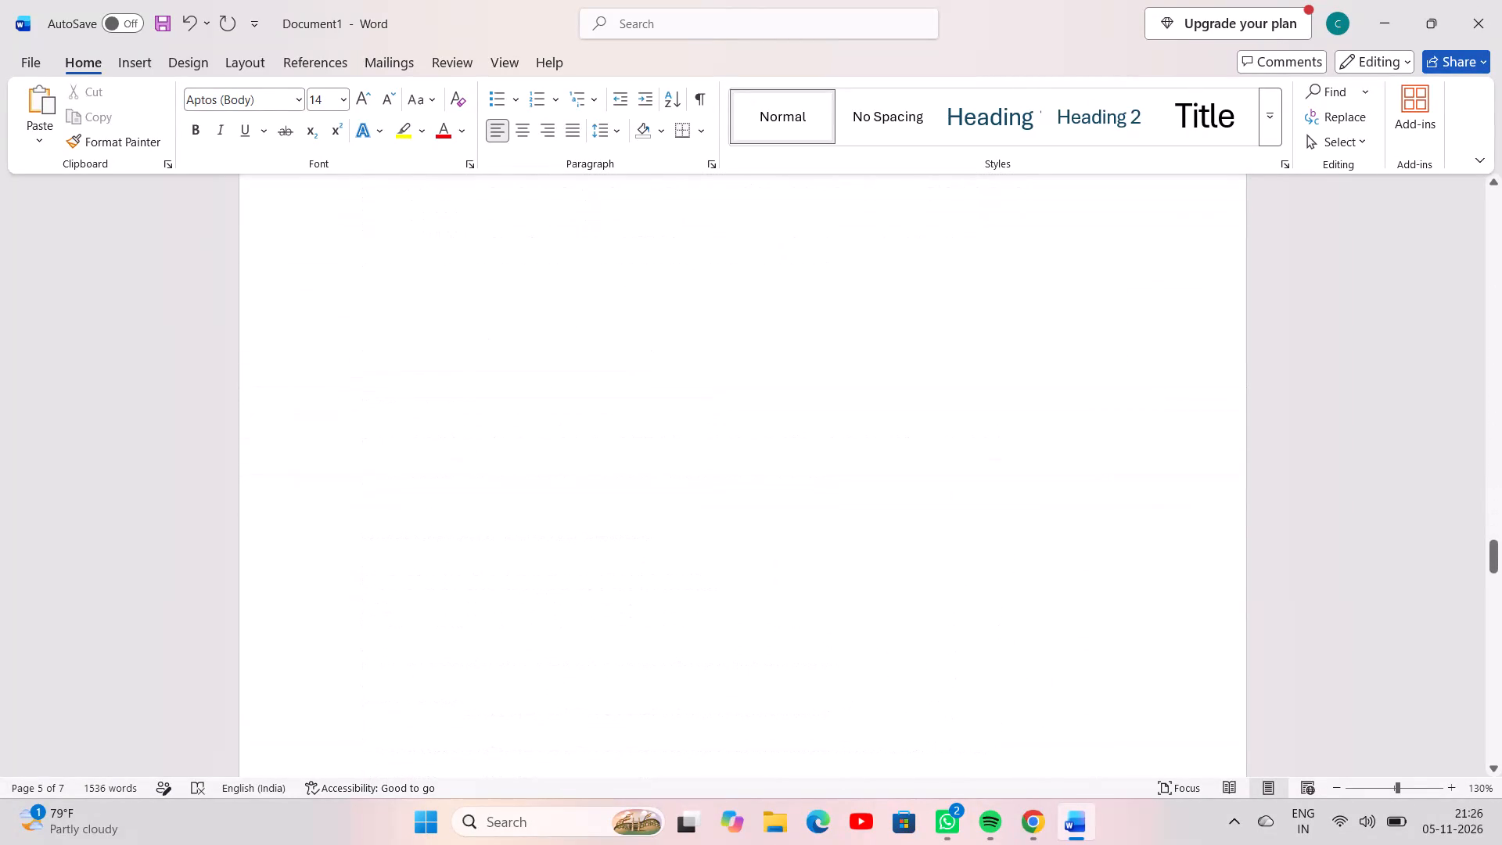
scroll(405, 757, "down", 1)
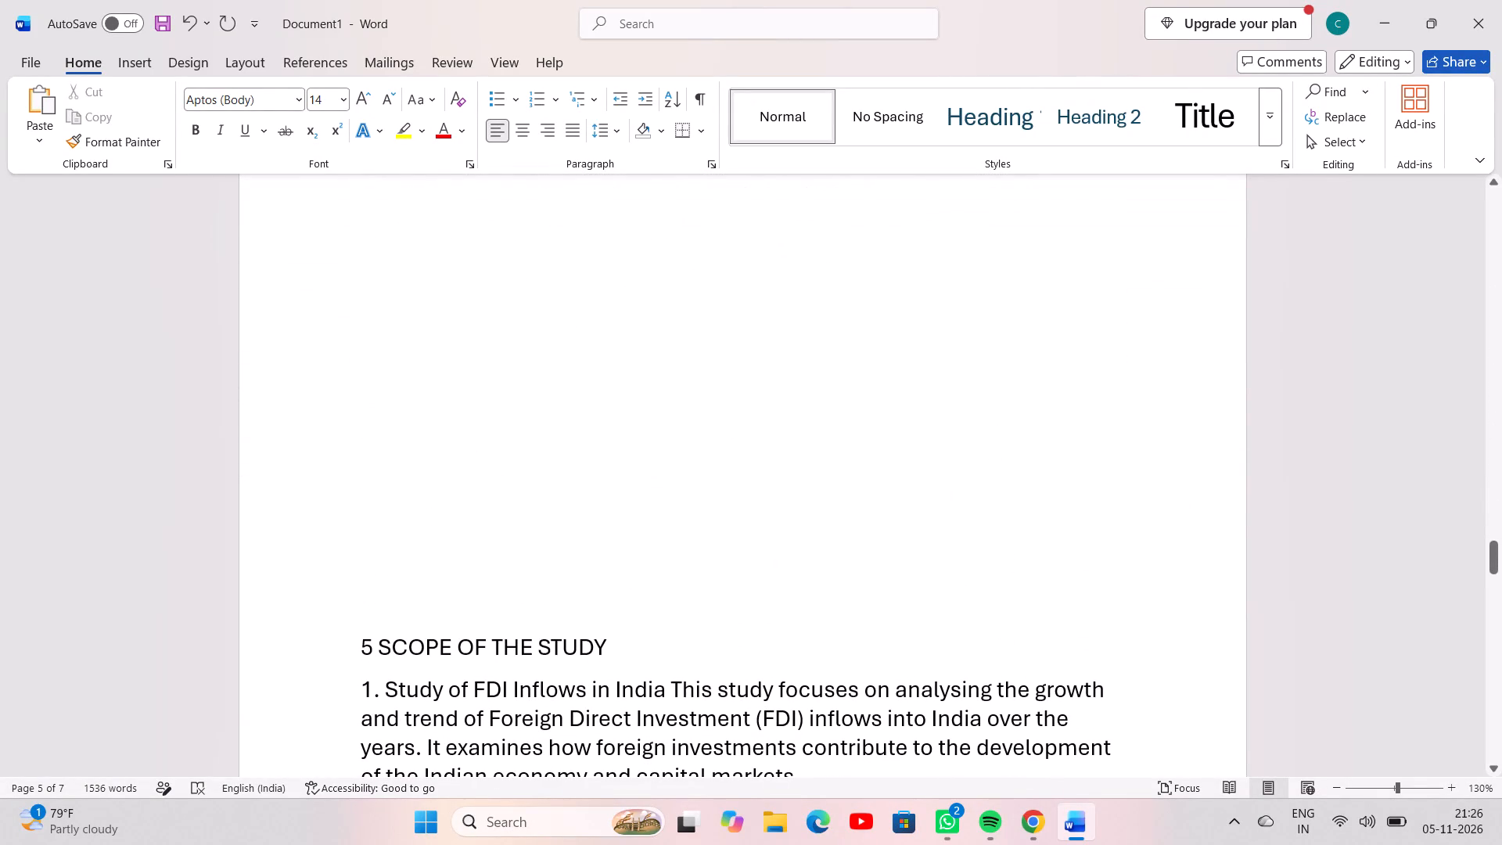